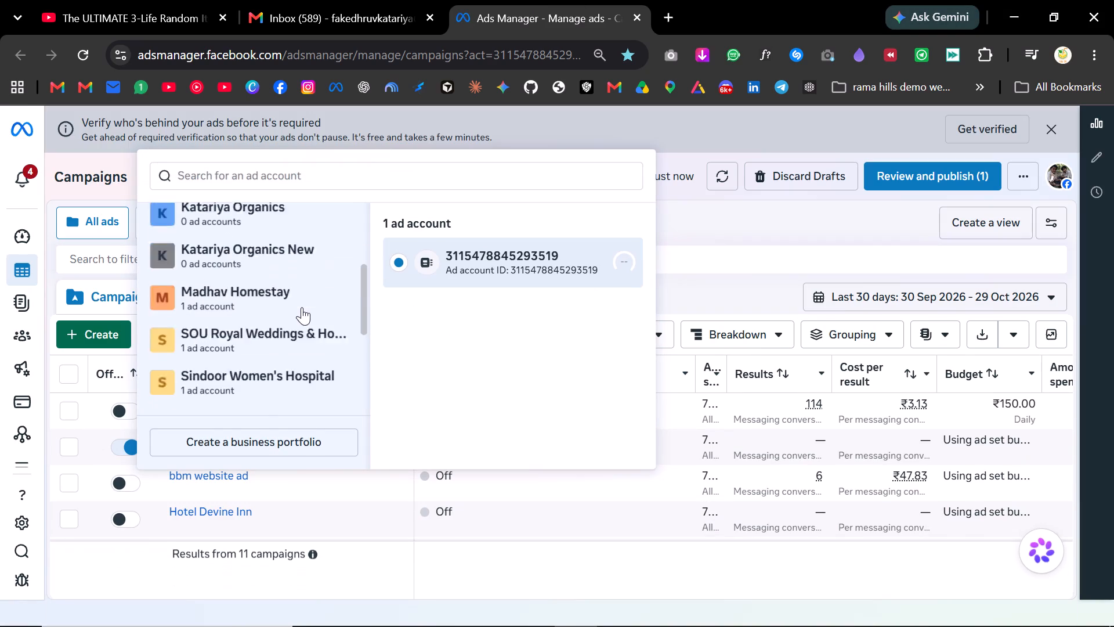
# Switch to the madhav homestay ad account in the Madhav Homestay business portfolio.
pyautogui.scroll(3, 303, 309)
pyautogui.scroll(-3, 303, 309)
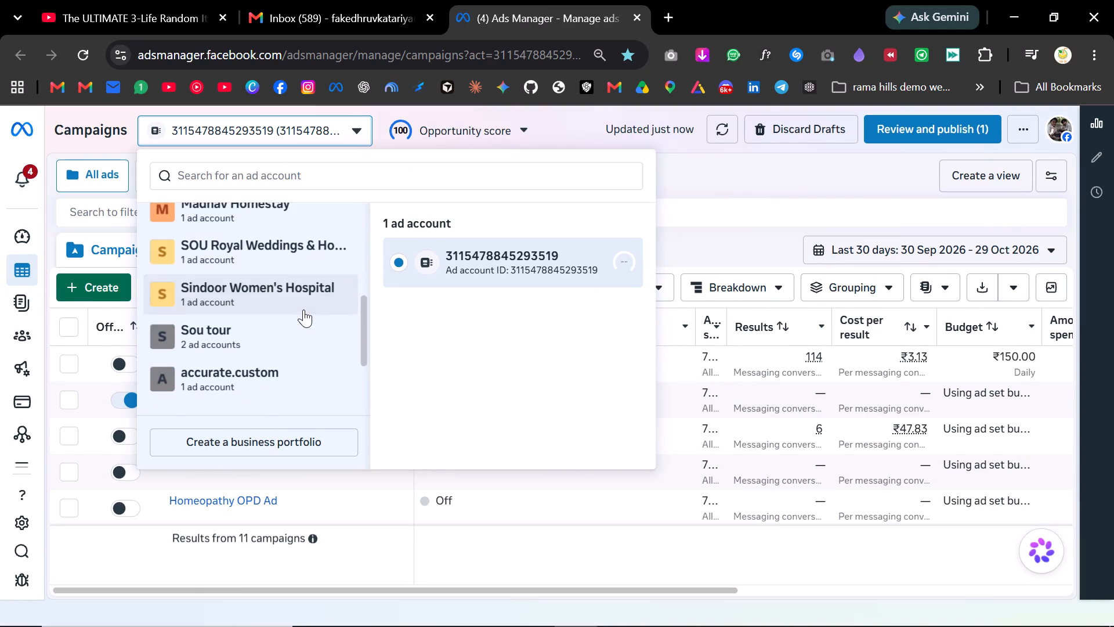
pyautogui.scroll(1, 299, 314)
pyautogui.click(274, 289)
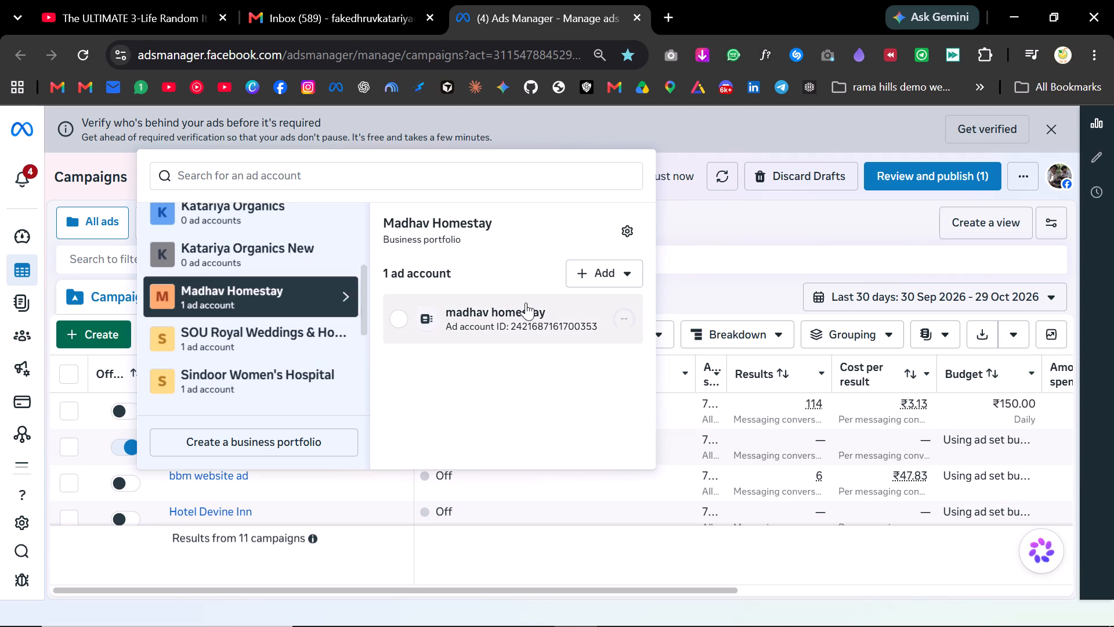
pyautogui.click(527, 302)
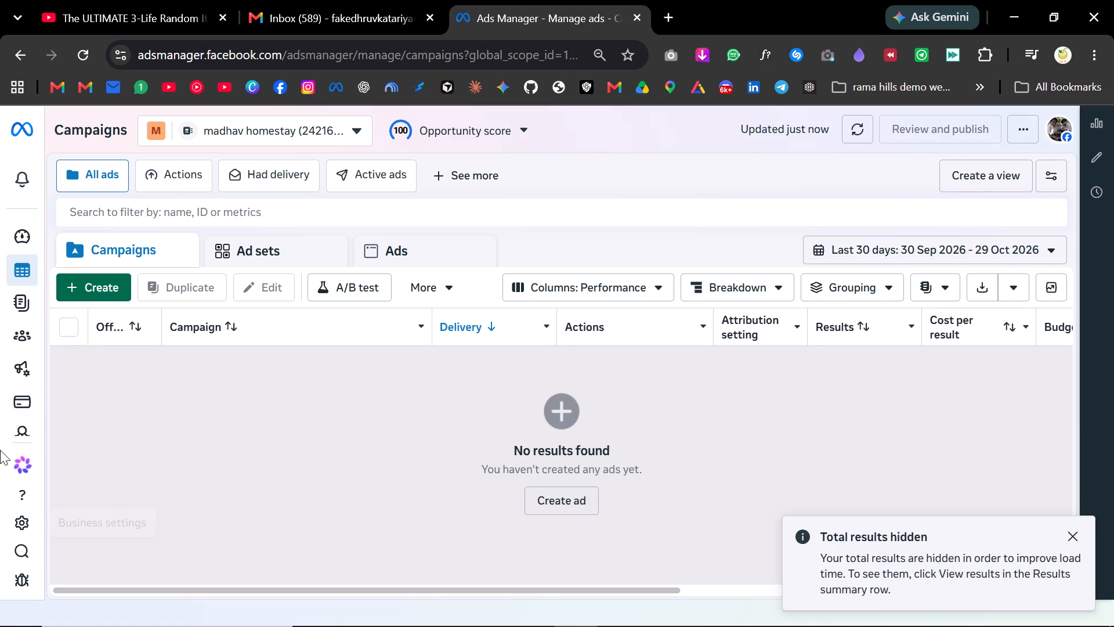
# Open the full list of Meta business tools and look through its management, audience engagement, reporting and selling sections.
pyautogui.scroll(-4, 1, 385)
pyautogui.click(44, 477)
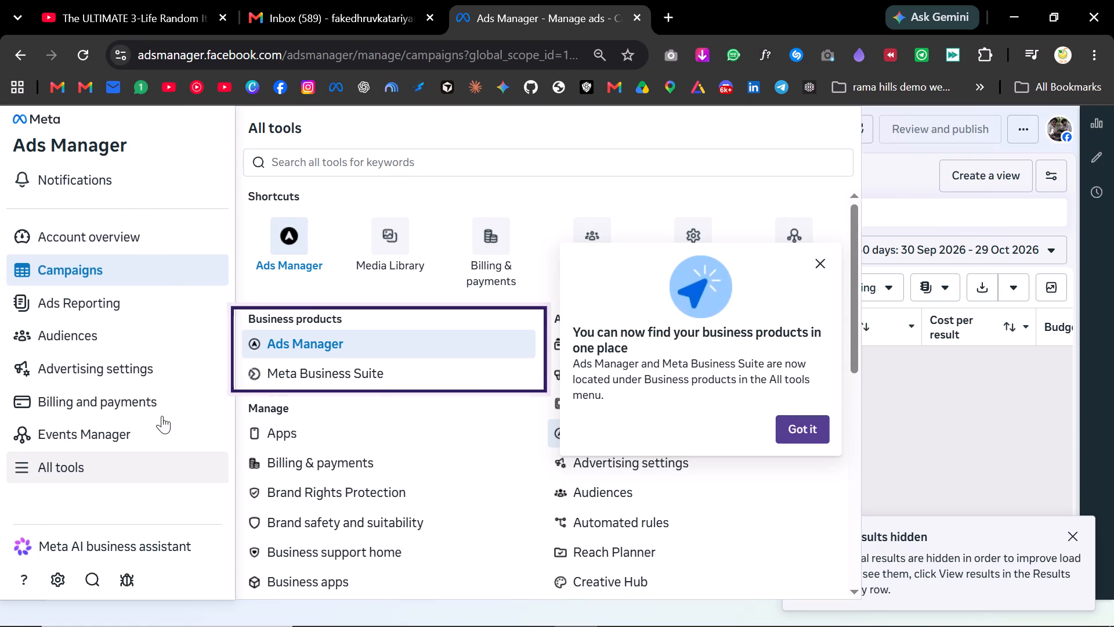
pyautogui.scroll(-2, 474, 379)
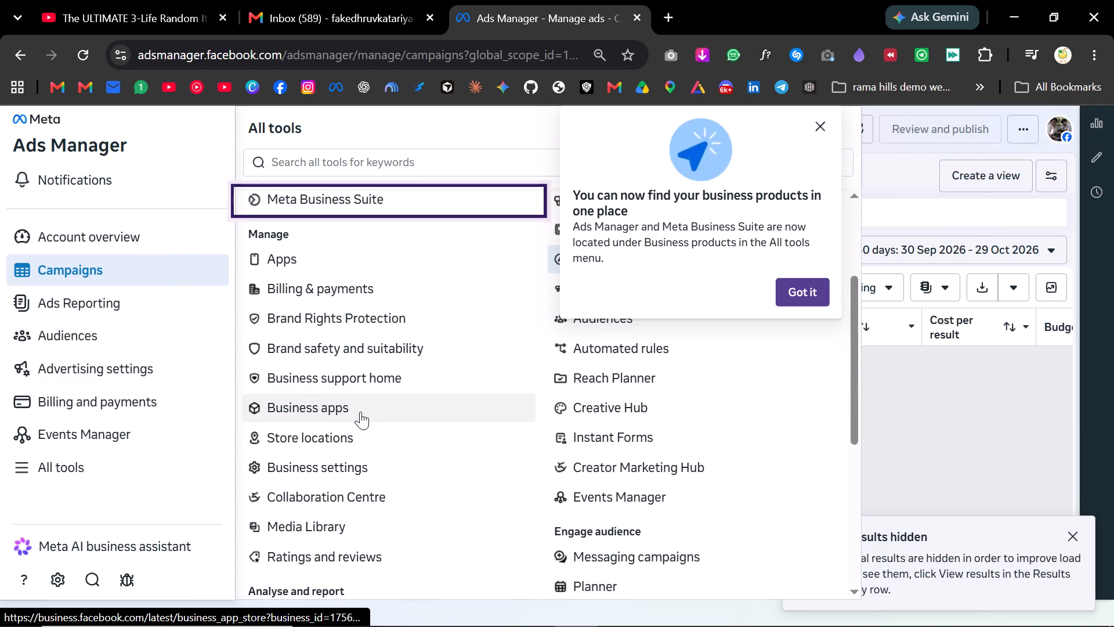
pyautogui.scroll(-6, 362, 392)
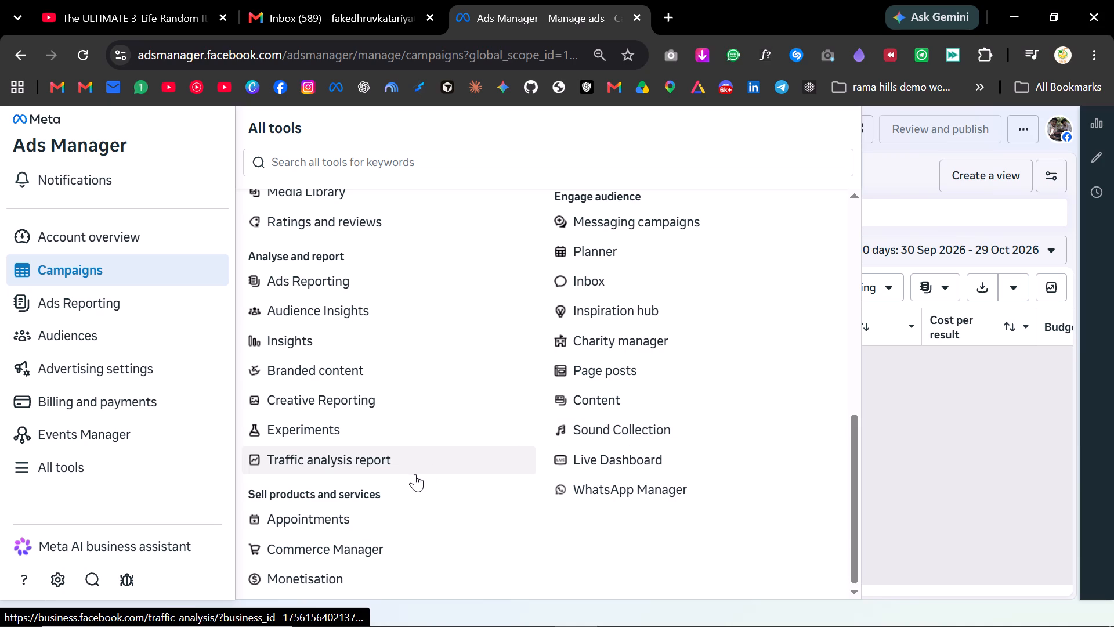
pyautogui.scroll(2, 642, 305)
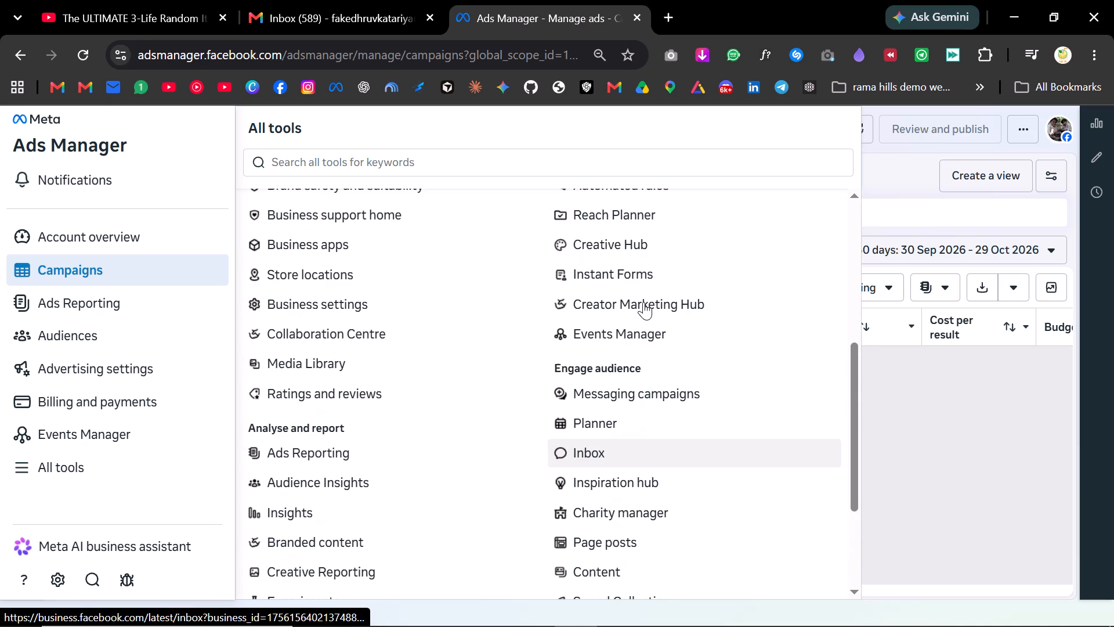
# Go to the Business settings of the Madhav Homestay portfolio and open its Instagram accounts section.
pyautogui.scroll(2, 257, 452)
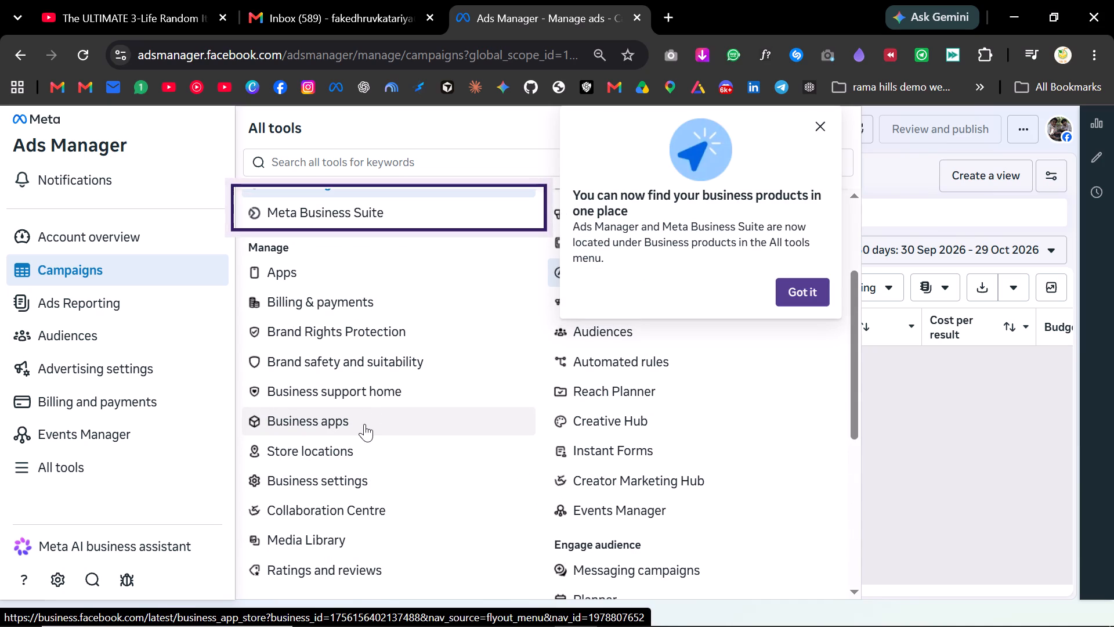
pyautogui.moveTo(390, 461); pyautogui.dragTo(404, 481)
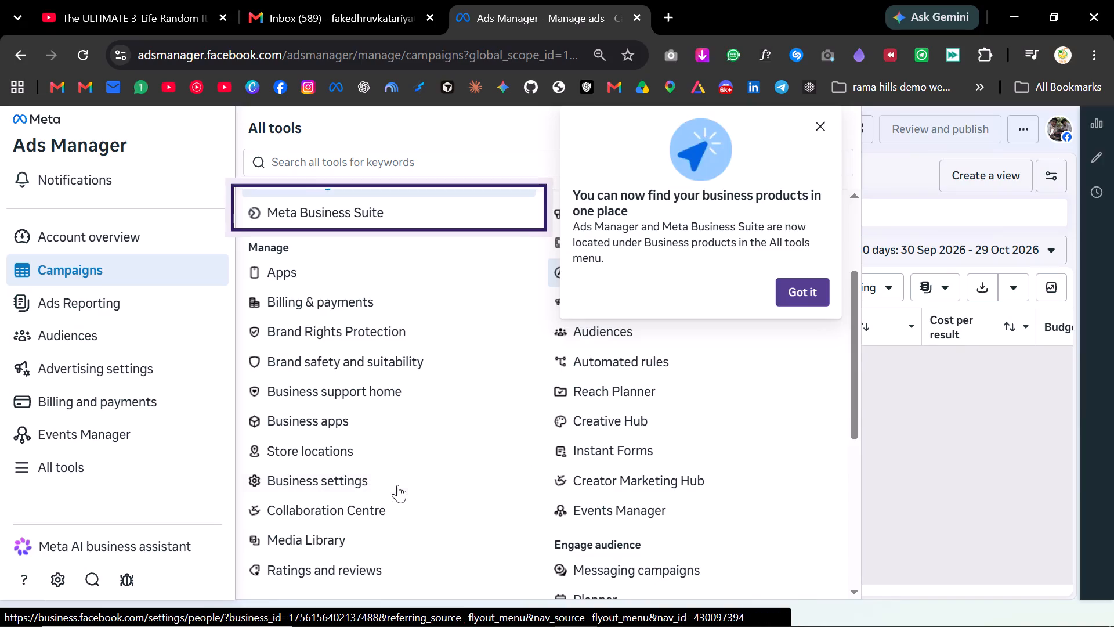
pyautogui.click(390, 485)
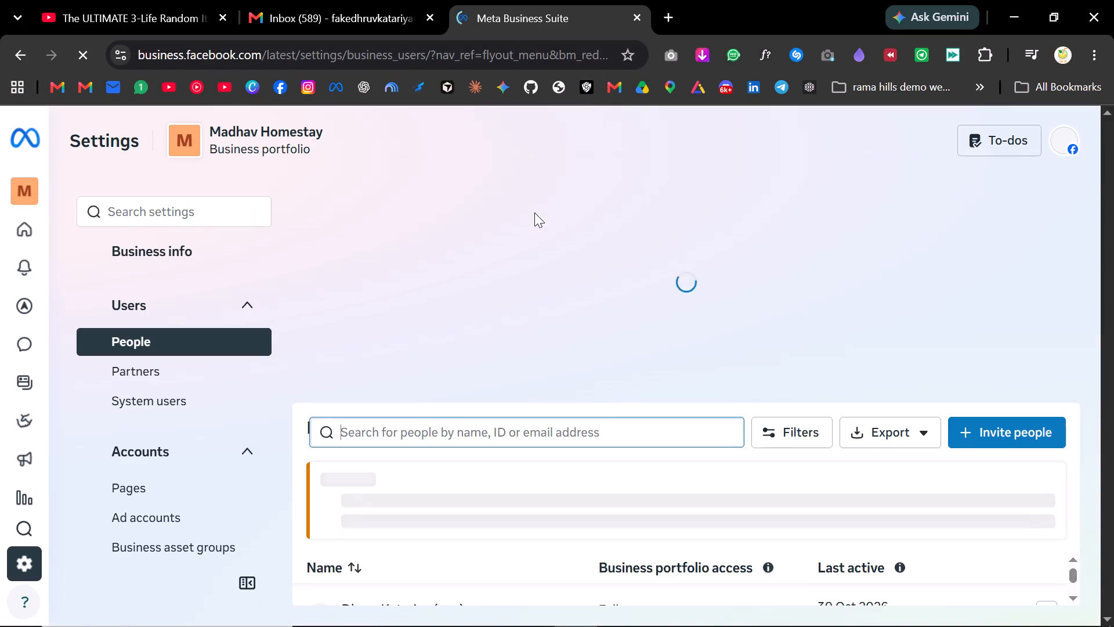
pyautogui.scroll(-3, 500, 255)
pyautogui.scroll(-2, 165, 470)
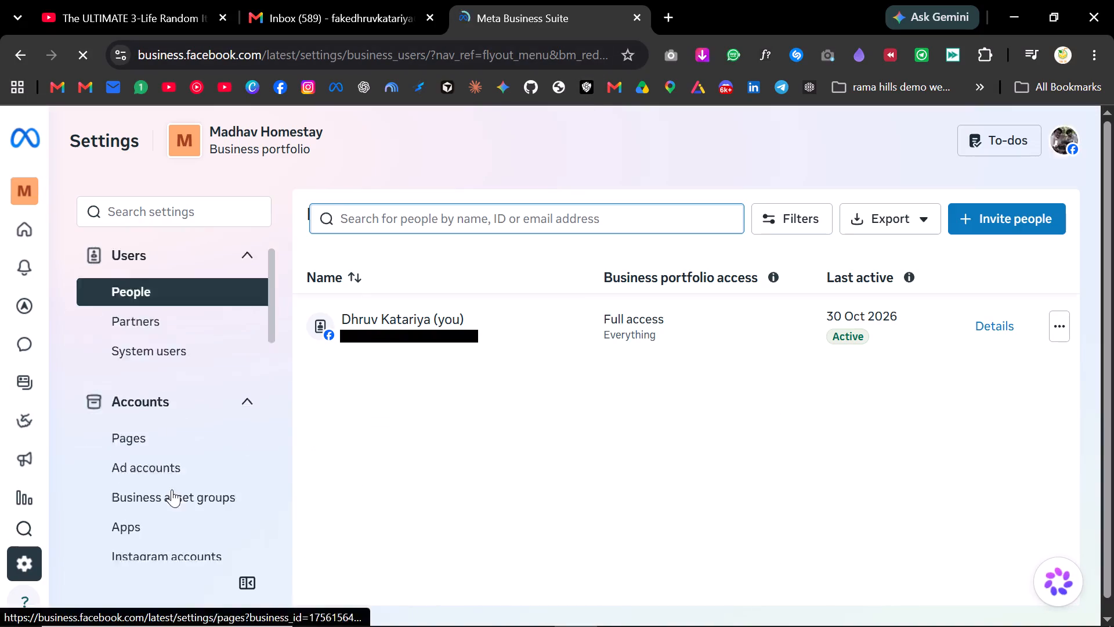
pyautogui.click(187, 419)
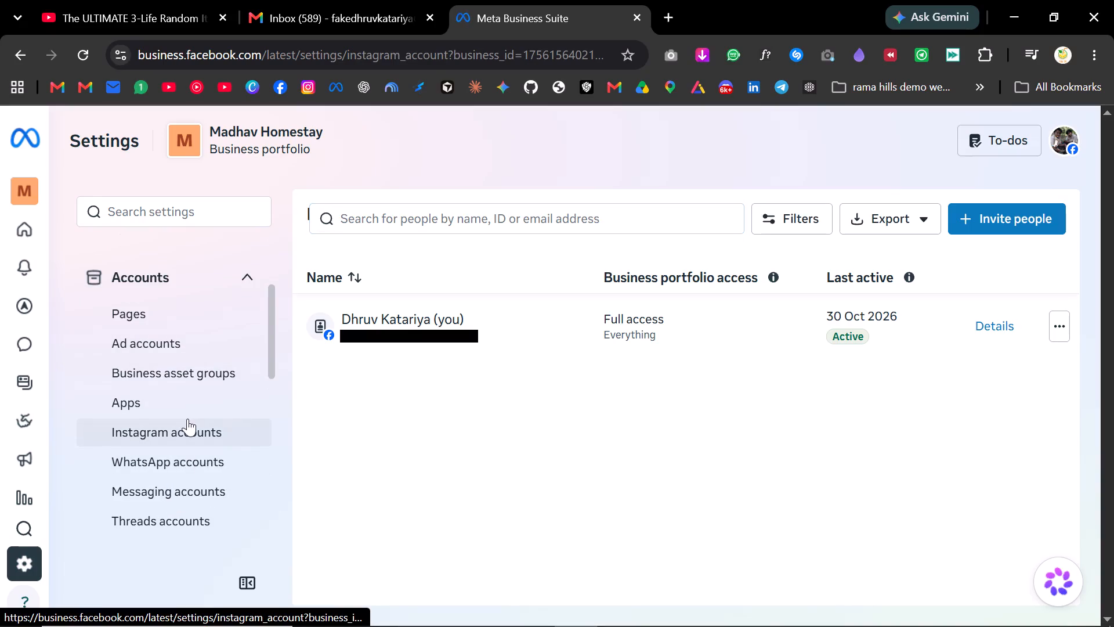
pyautogui.click(191, 426)
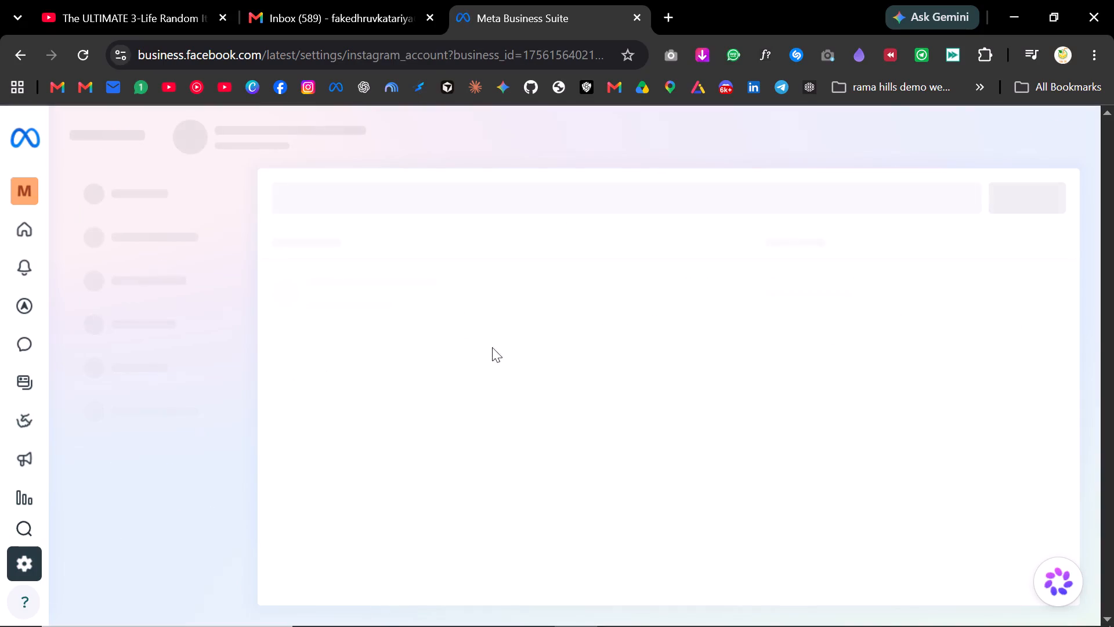
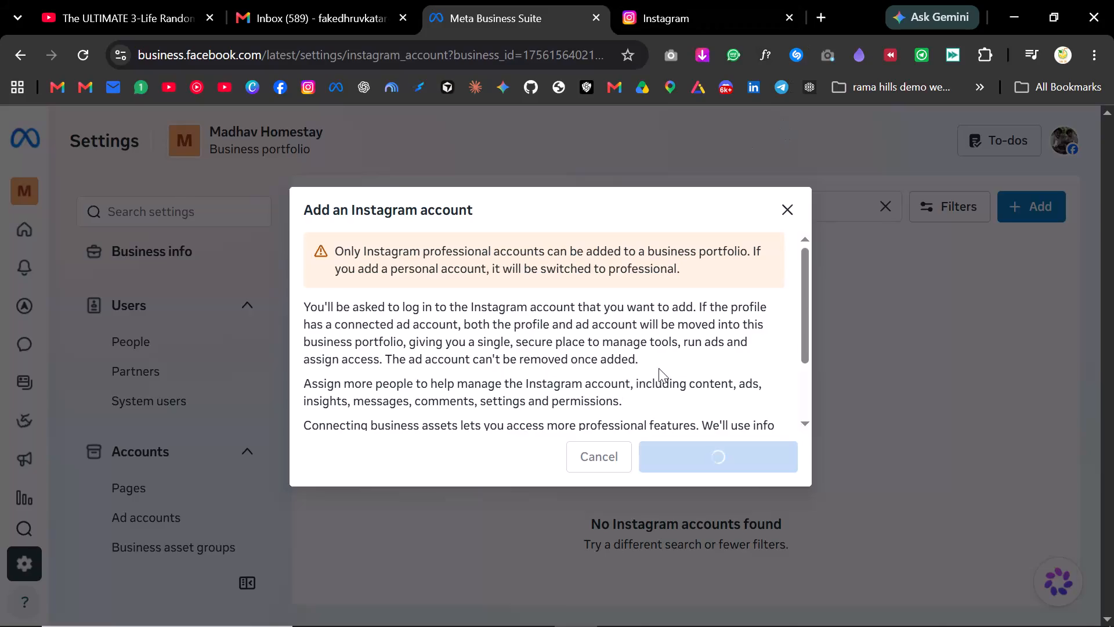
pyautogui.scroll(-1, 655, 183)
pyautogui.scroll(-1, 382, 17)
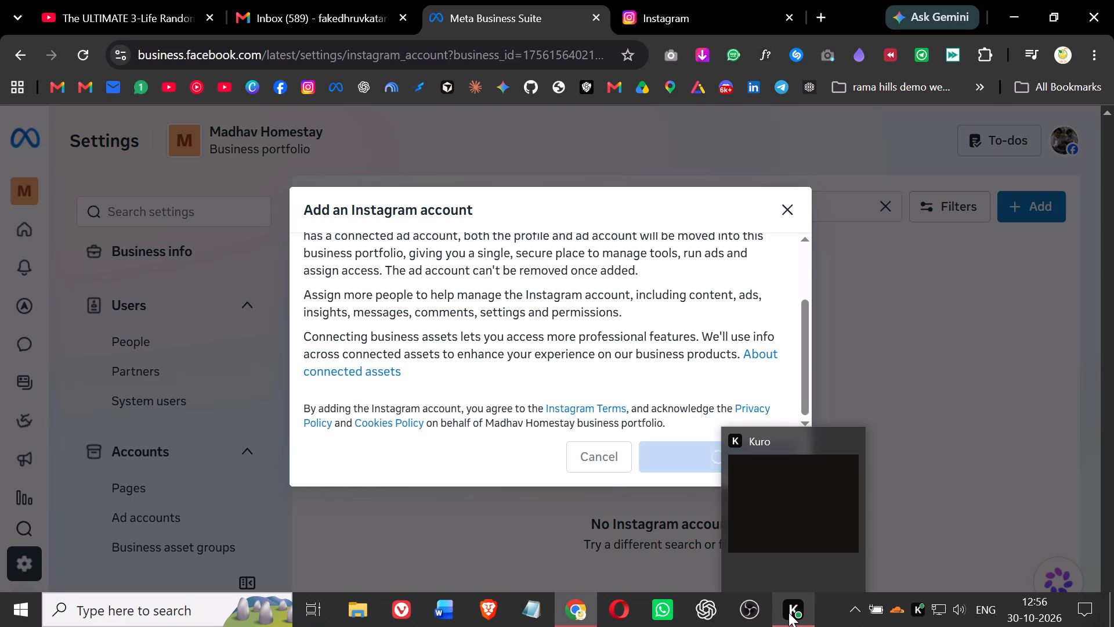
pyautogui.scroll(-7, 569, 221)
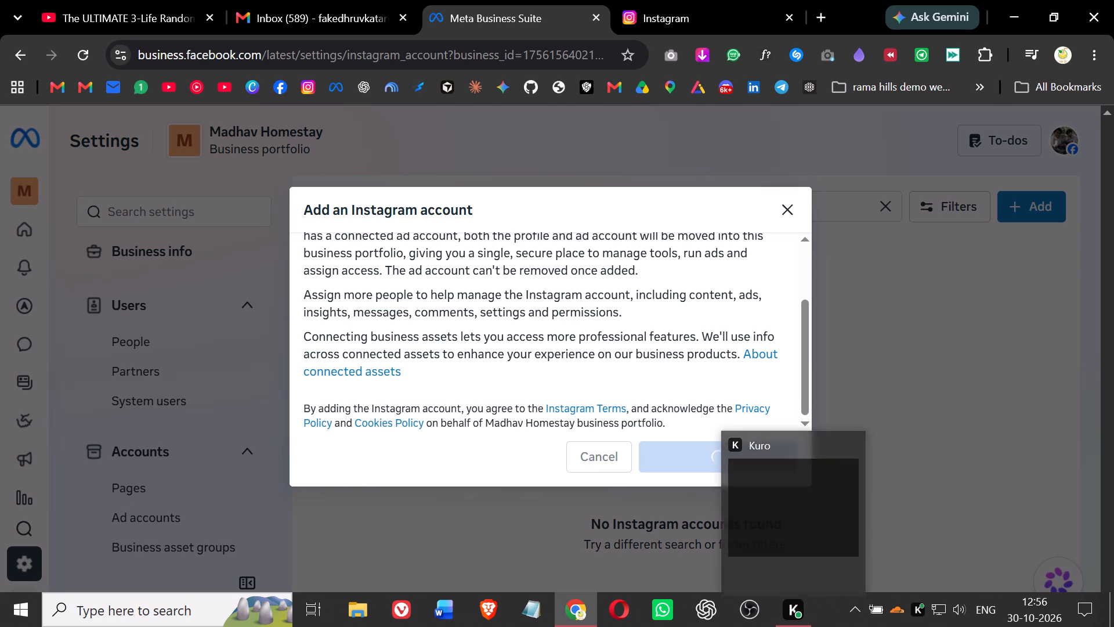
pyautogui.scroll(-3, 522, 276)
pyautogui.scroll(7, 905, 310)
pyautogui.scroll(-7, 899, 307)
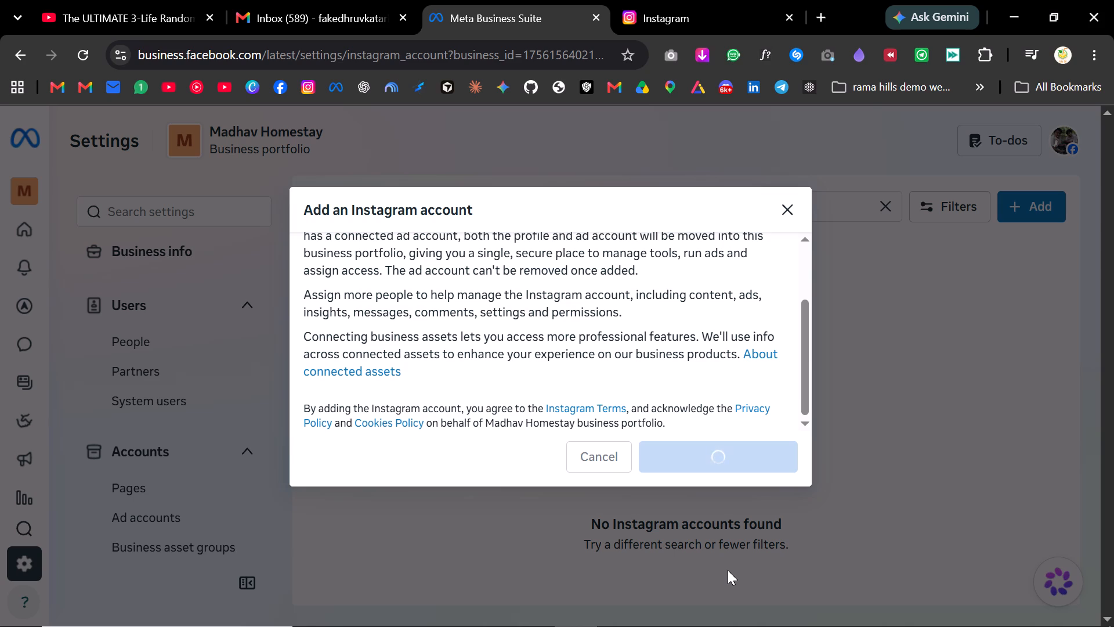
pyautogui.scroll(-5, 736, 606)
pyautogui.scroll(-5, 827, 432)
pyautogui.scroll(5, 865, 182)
# Close the pending Add an Instagram account dialog and reload the Instagram accounts settings page.
pyautogui.click(790, 207)
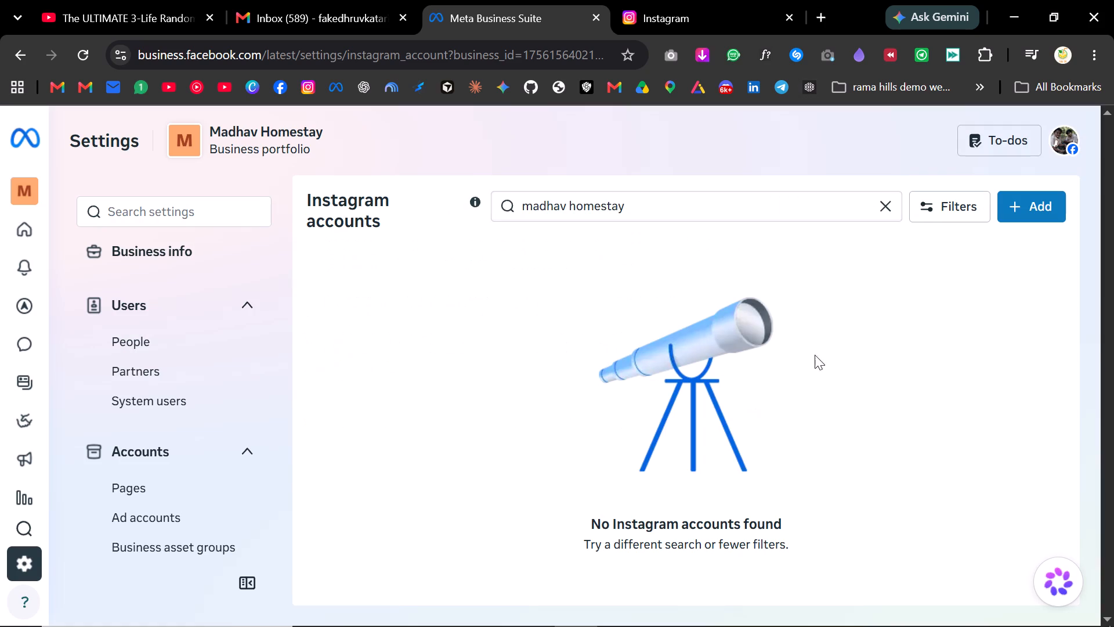
pyautogui.scroll(3, 1113, 100)
pyautogui.hotkey('ctrl', 'shift', 'r')
pyautogui.hotkey('ctrl', 'shift', '4')
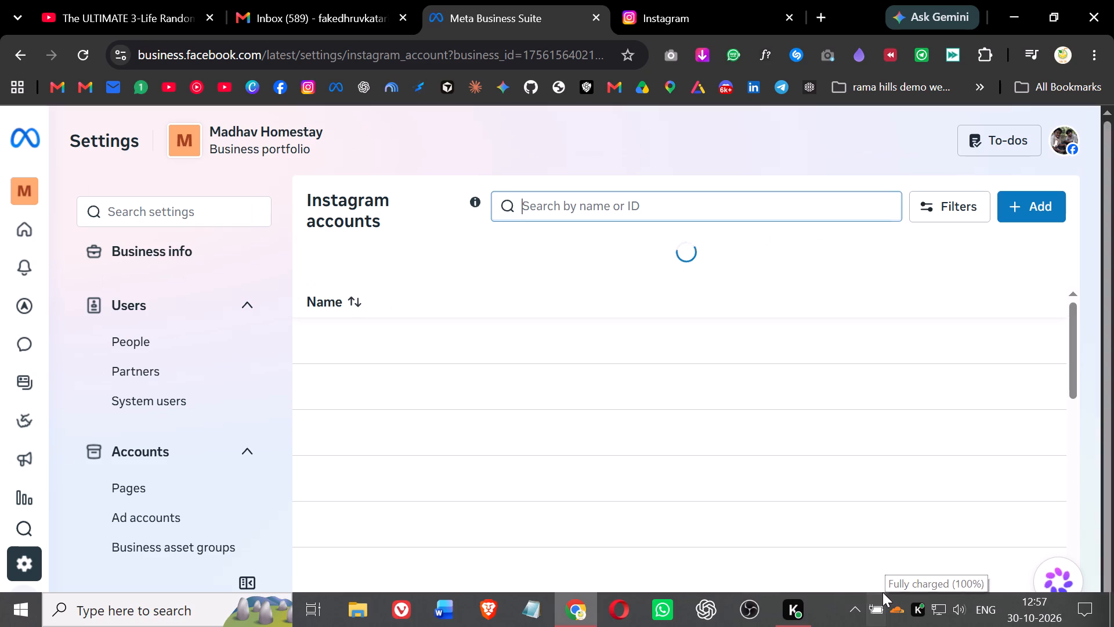
# Start adding an Instagram account to the Madhav Homestay portfolio and authorize the login as madhav_homestay_sou.
pyautogui.click(1035, 207)
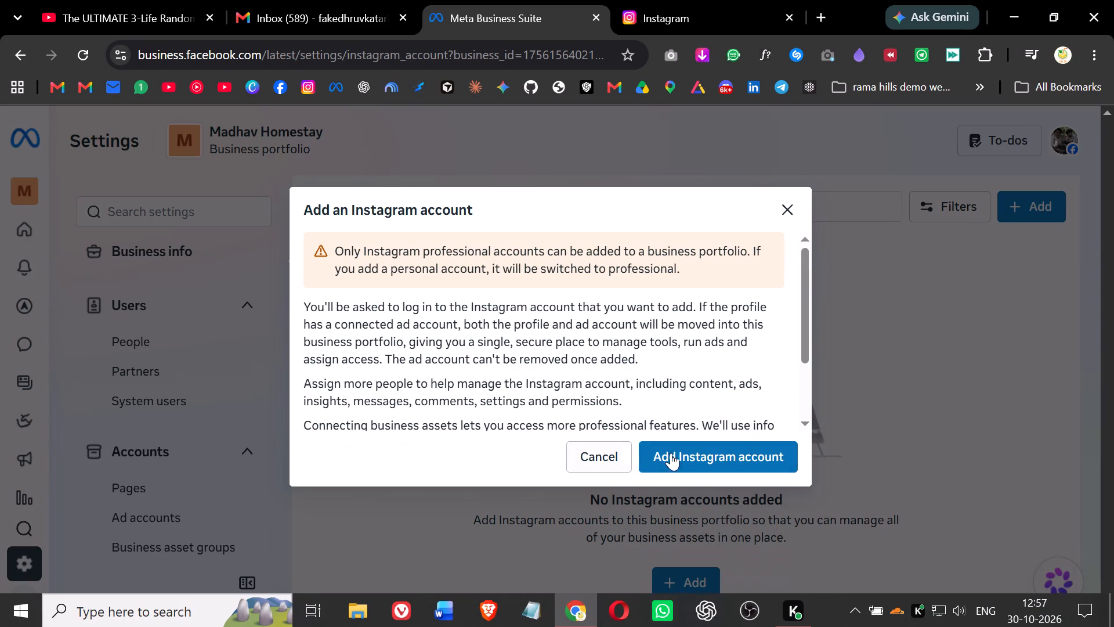
pyautogui.click(672, 452)
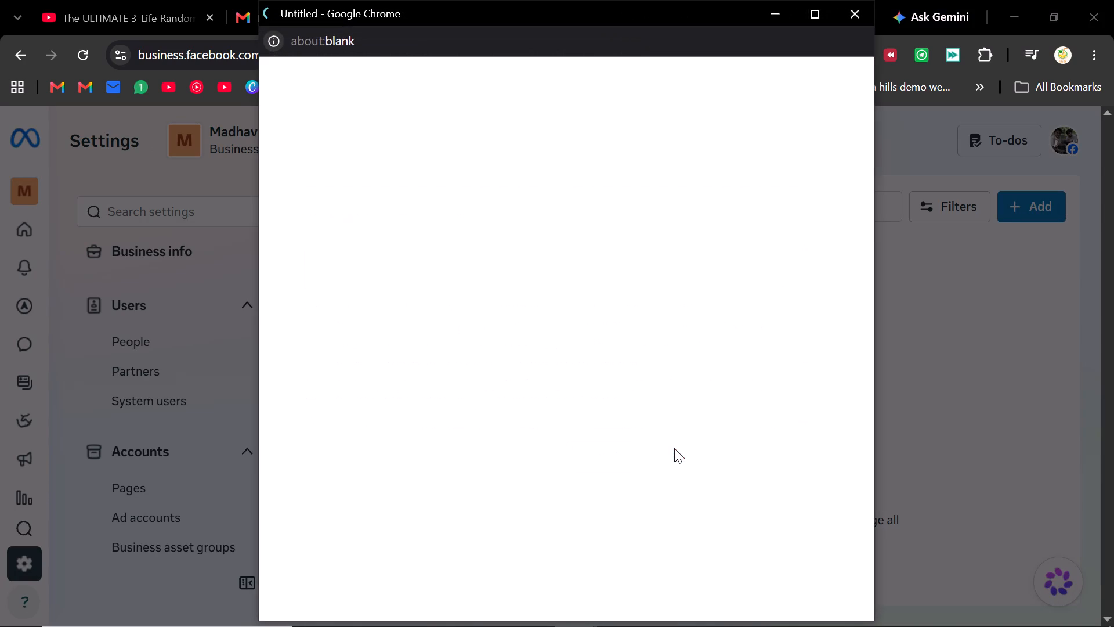
pyautogui.click(643, 396)
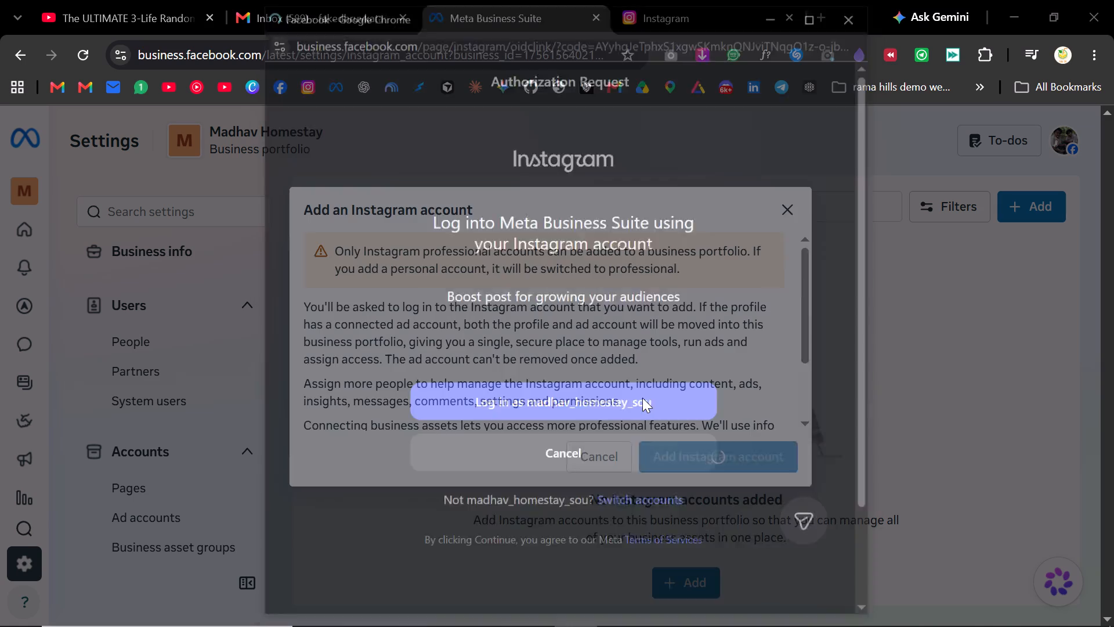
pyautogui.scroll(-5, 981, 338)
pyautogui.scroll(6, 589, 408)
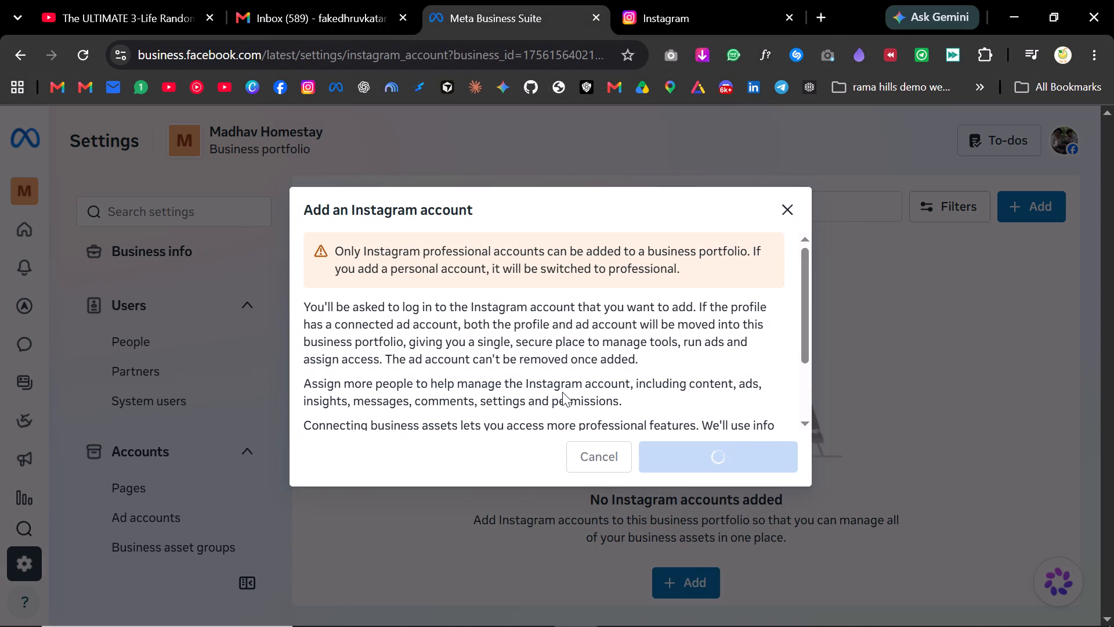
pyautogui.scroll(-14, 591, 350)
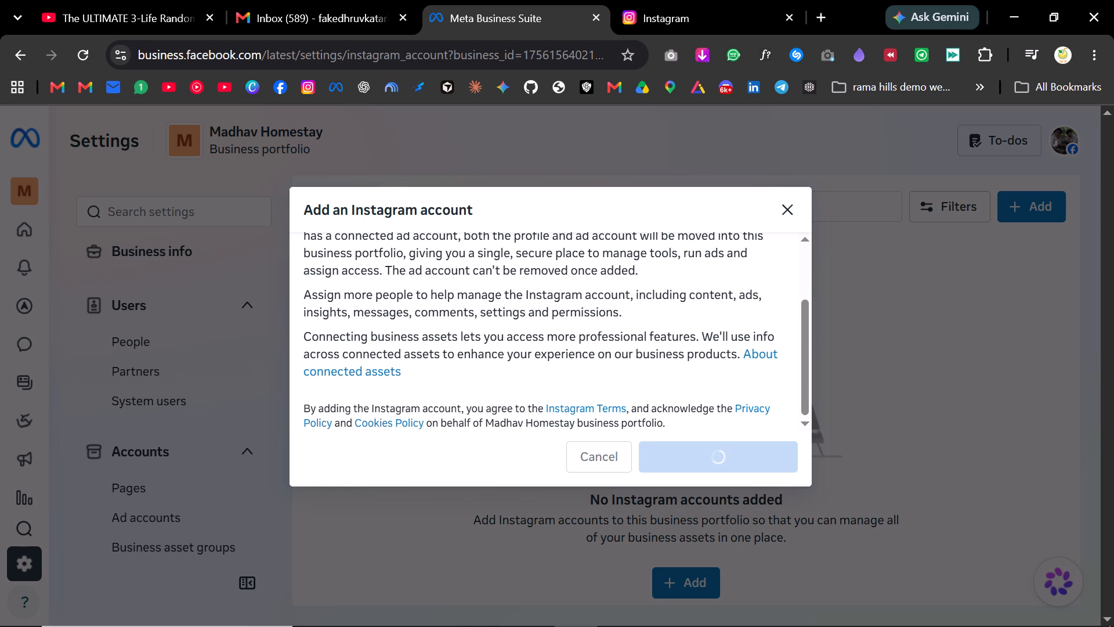
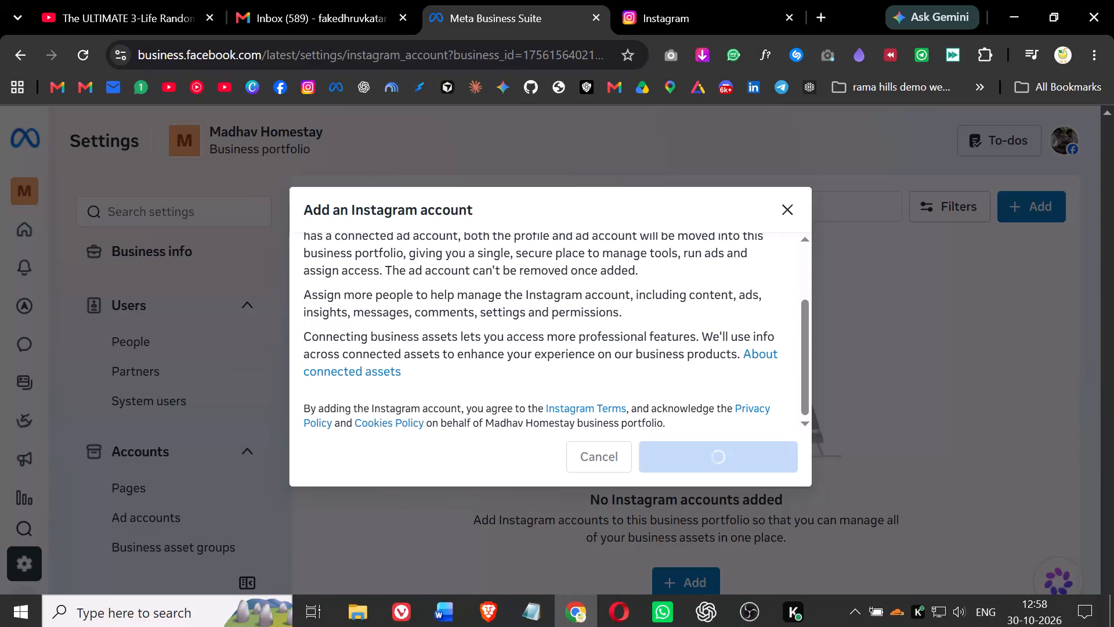
# Disconnect the VPN in Cloudflare One Client, then return to the Add an Instagram account dialog in Chrome.
pyautogui.click(891, 613)
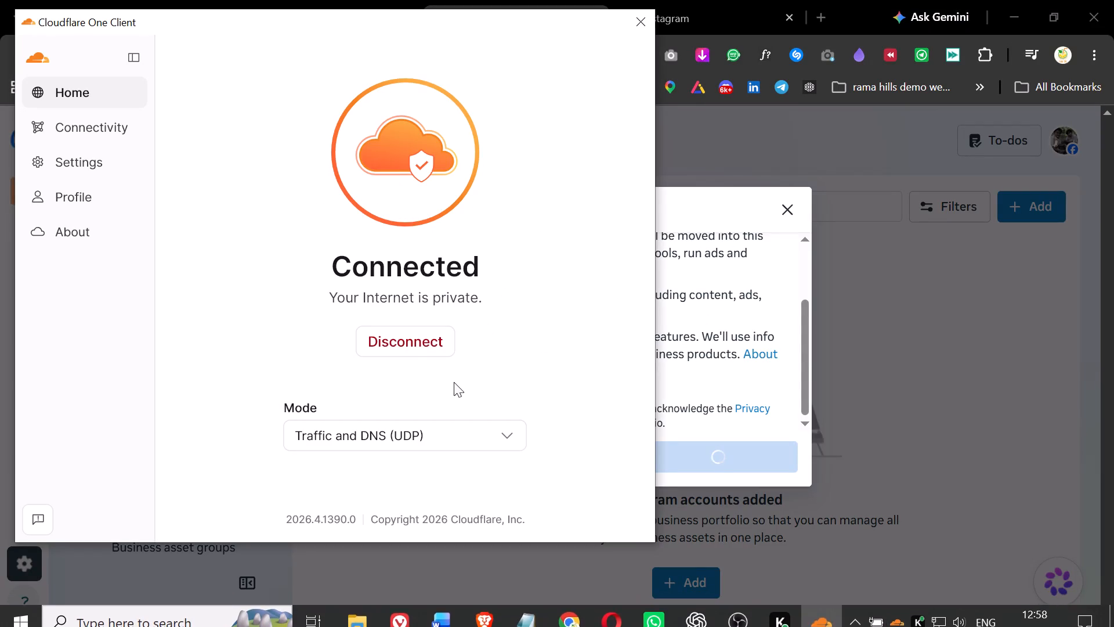
pyautogui.click(429, 343)
pyautogui.click(711, 294)
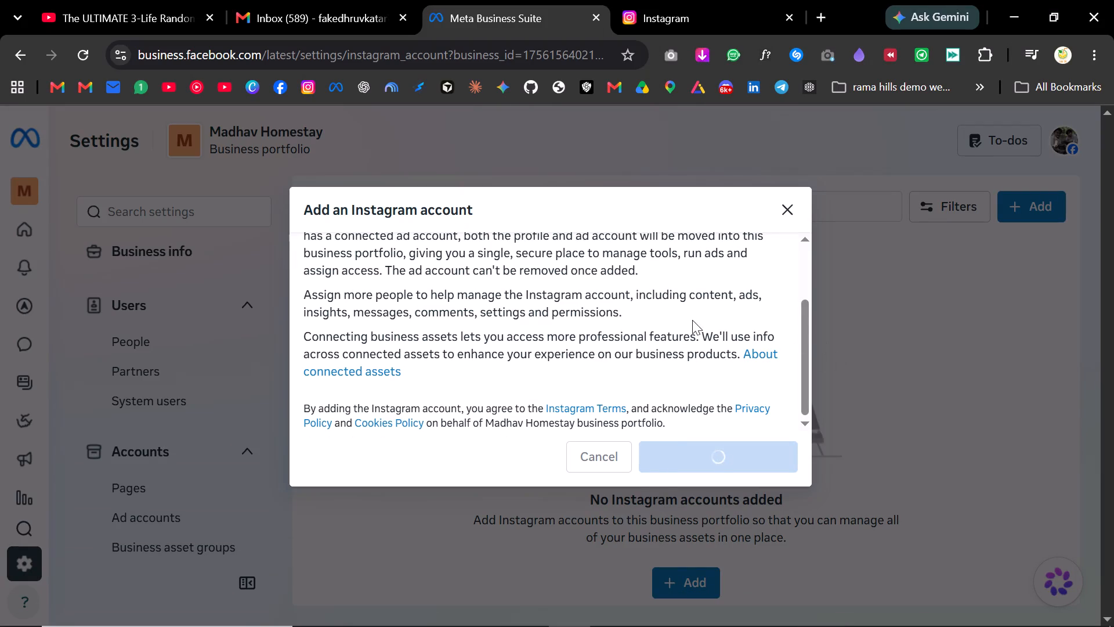
pyautogui.scroll(-5, 690, 325)
pyautogui.scroll(7, 727, 433)
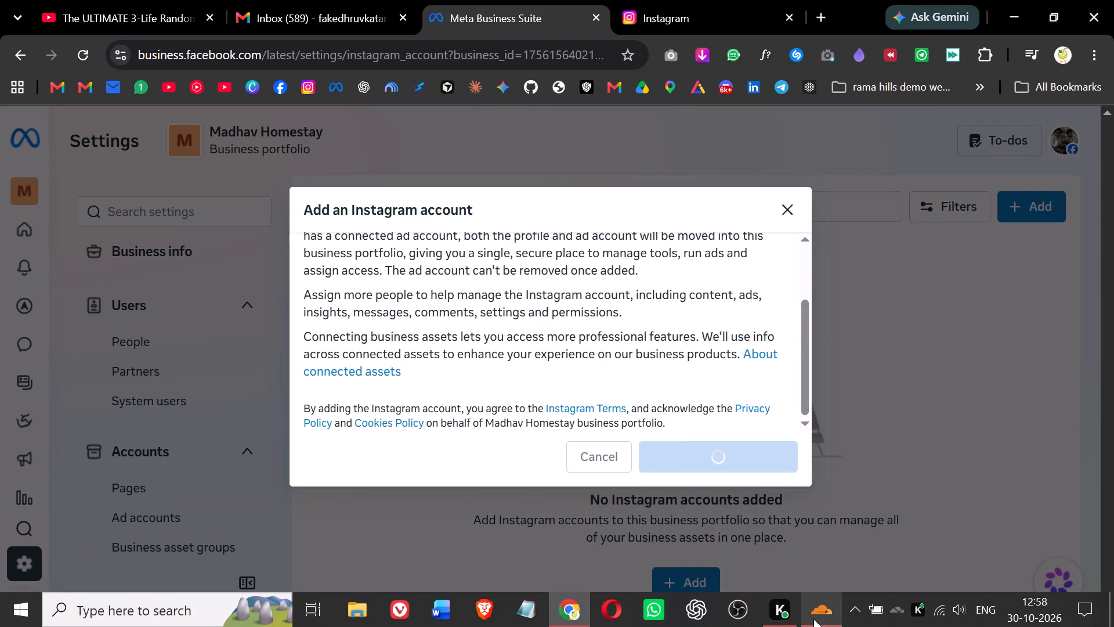
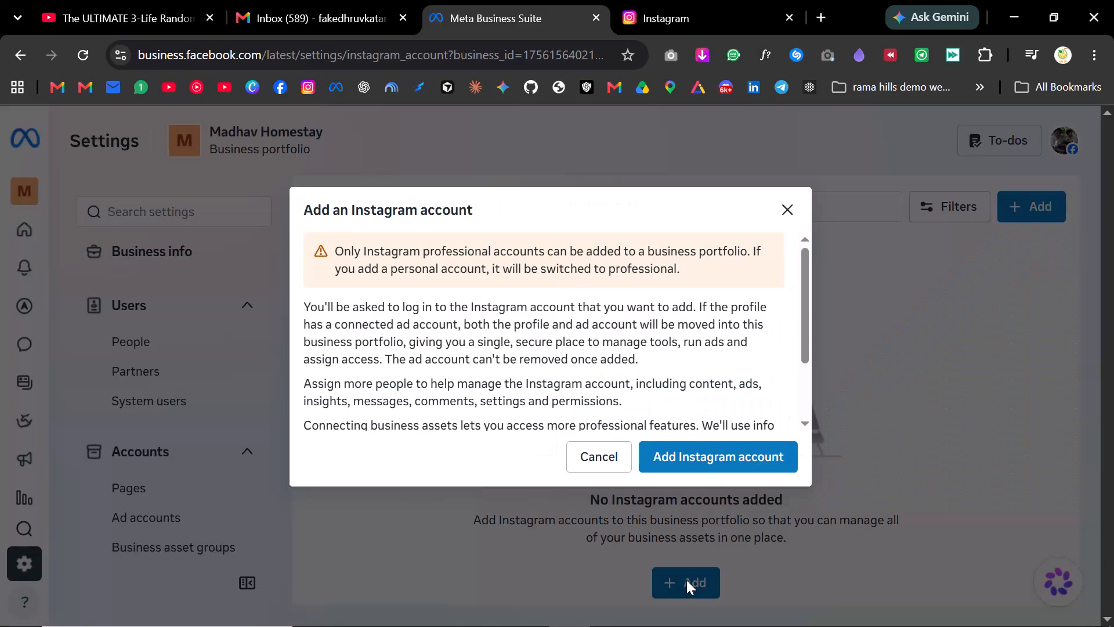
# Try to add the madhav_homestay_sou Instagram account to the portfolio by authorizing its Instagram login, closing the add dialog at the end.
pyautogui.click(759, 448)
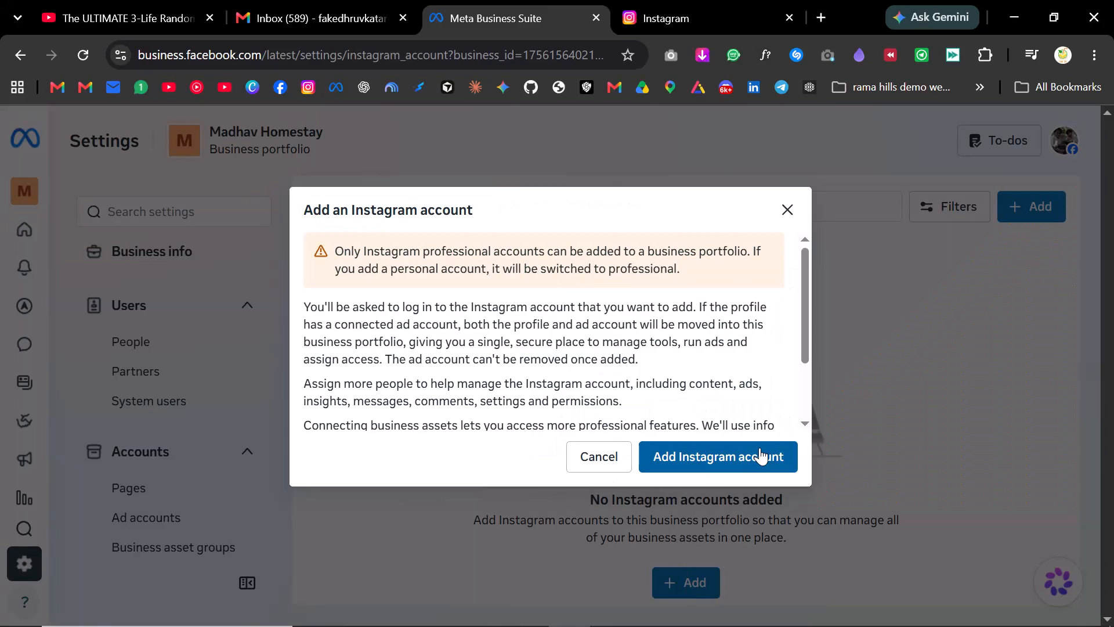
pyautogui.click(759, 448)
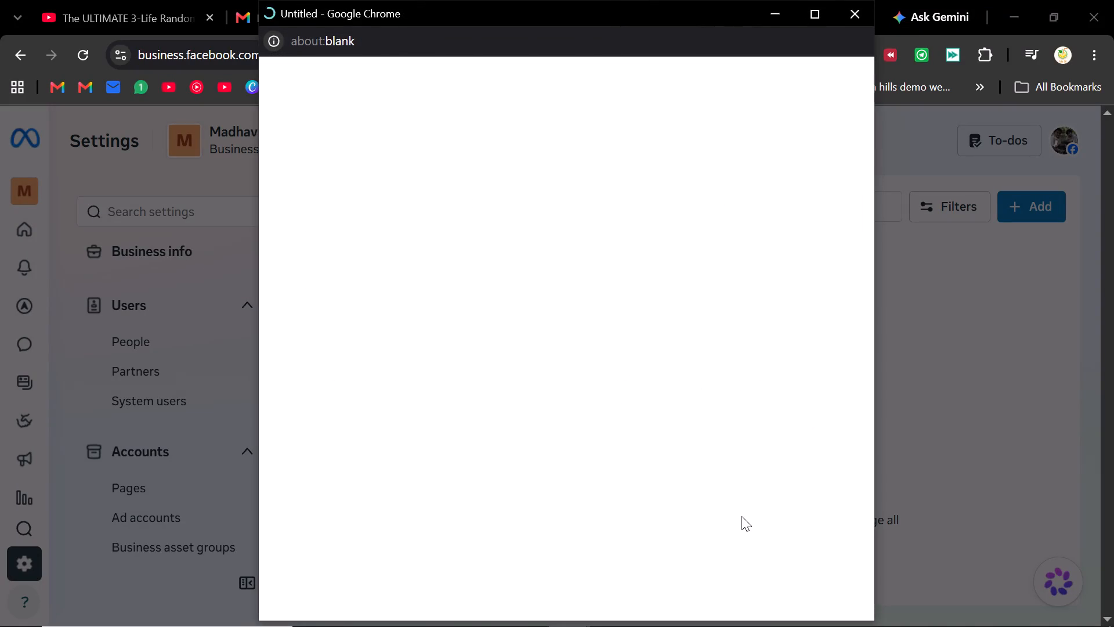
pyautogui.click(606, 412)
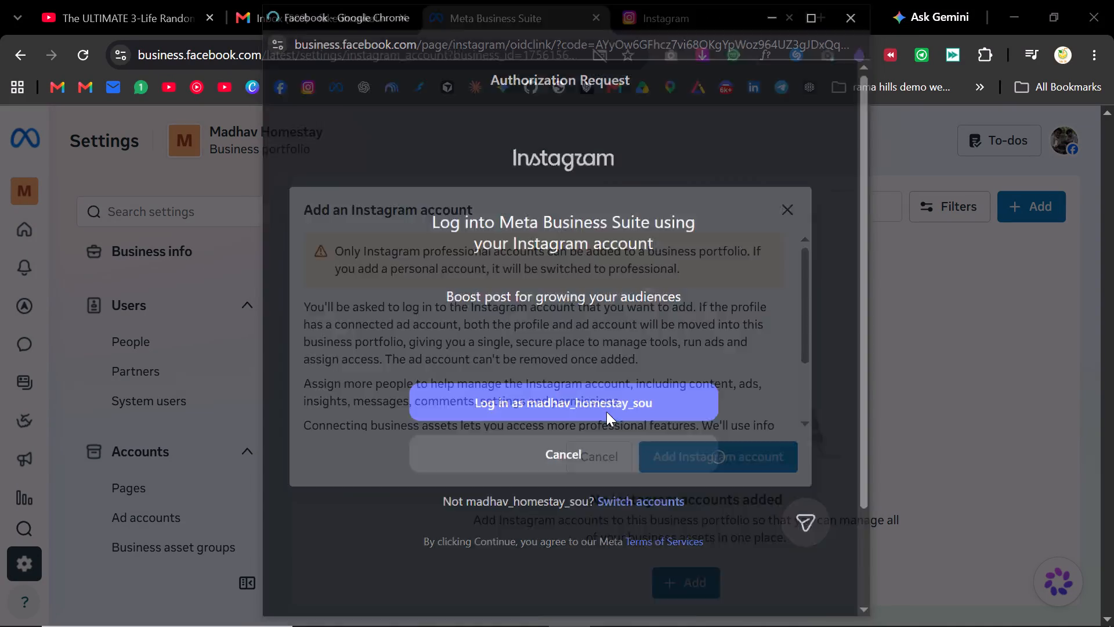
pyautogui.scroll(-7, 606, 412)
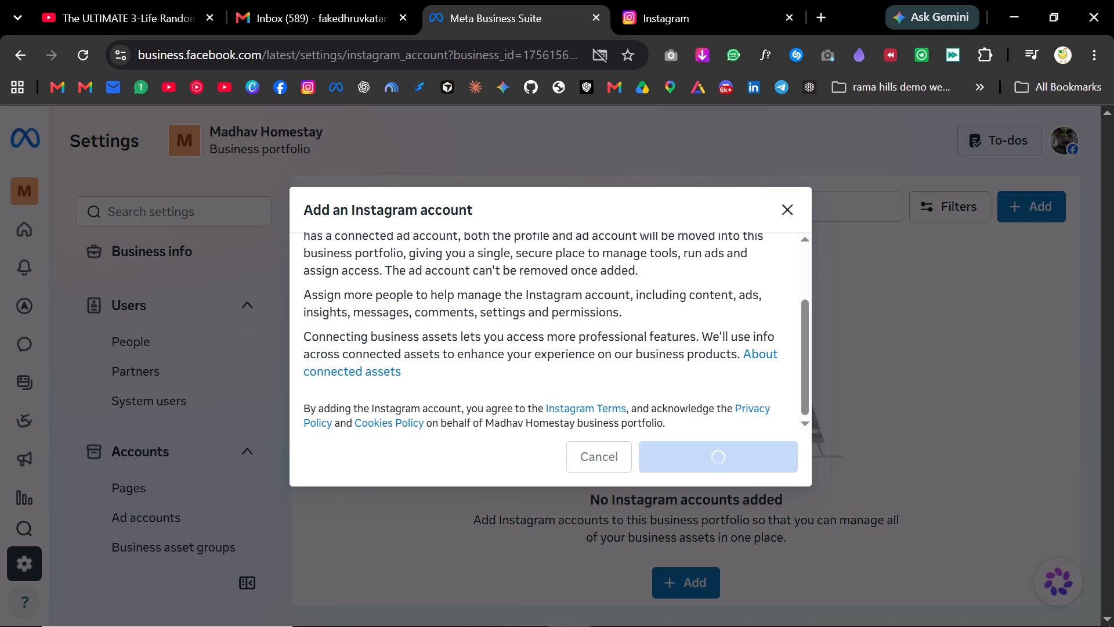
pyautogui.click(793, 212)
# Start a request for shared access to a Facebook Page in the Pages settings, finding Madhav homestay by its copied profile URL and selecting it.
pyautogui.scroll(-2, 168, 454)
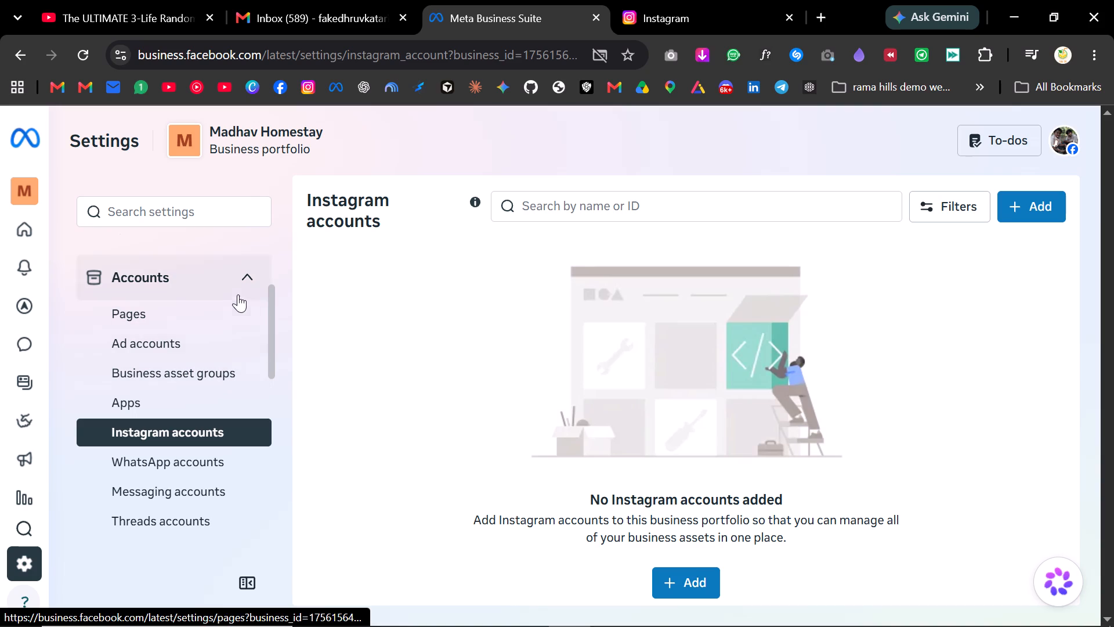
pyautogui.click(190, 322)
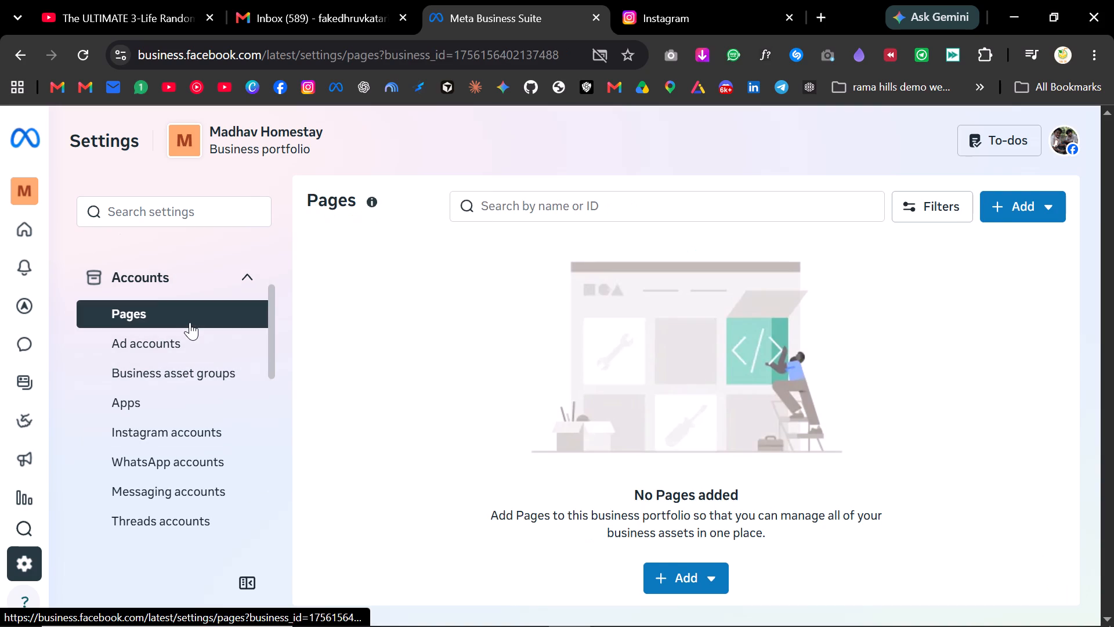
pyautogui.click(679, 582)
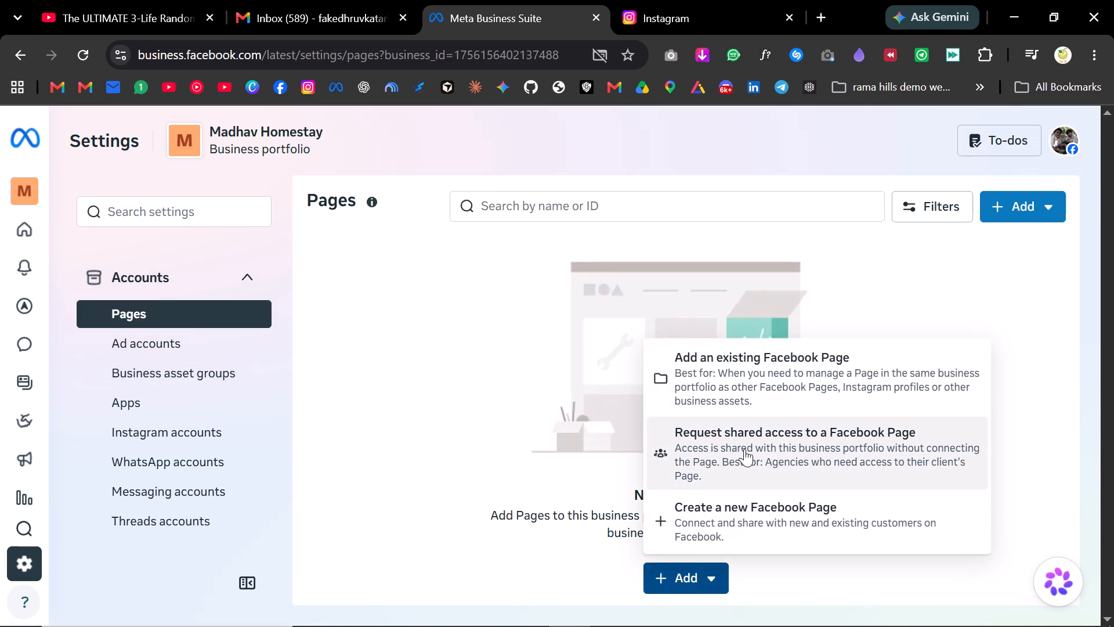
pyautogui.click(745, 447)
pyautogui.click(654, 243)
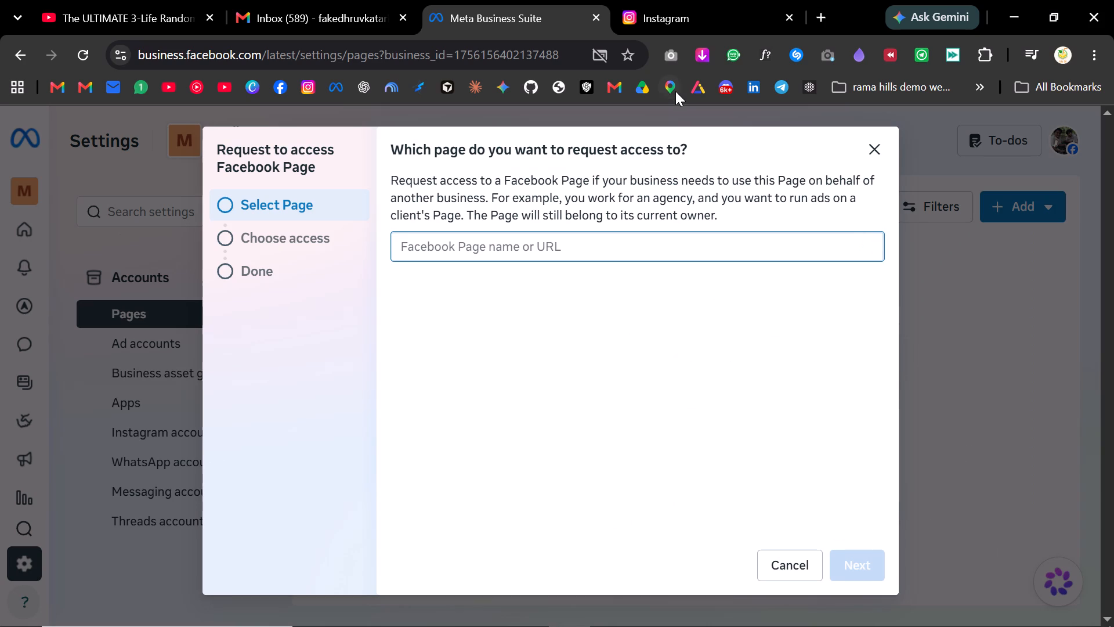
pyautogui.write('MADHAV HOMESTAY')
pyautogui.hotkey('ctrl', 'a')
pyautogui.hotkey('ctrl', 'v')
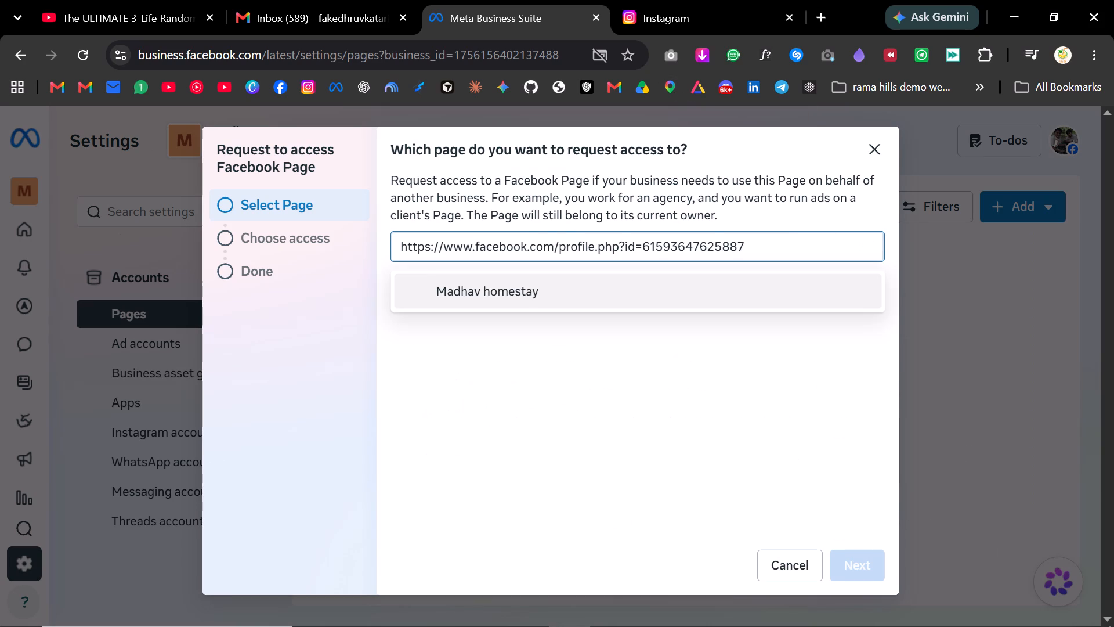
pyautogui.click(535, 301)
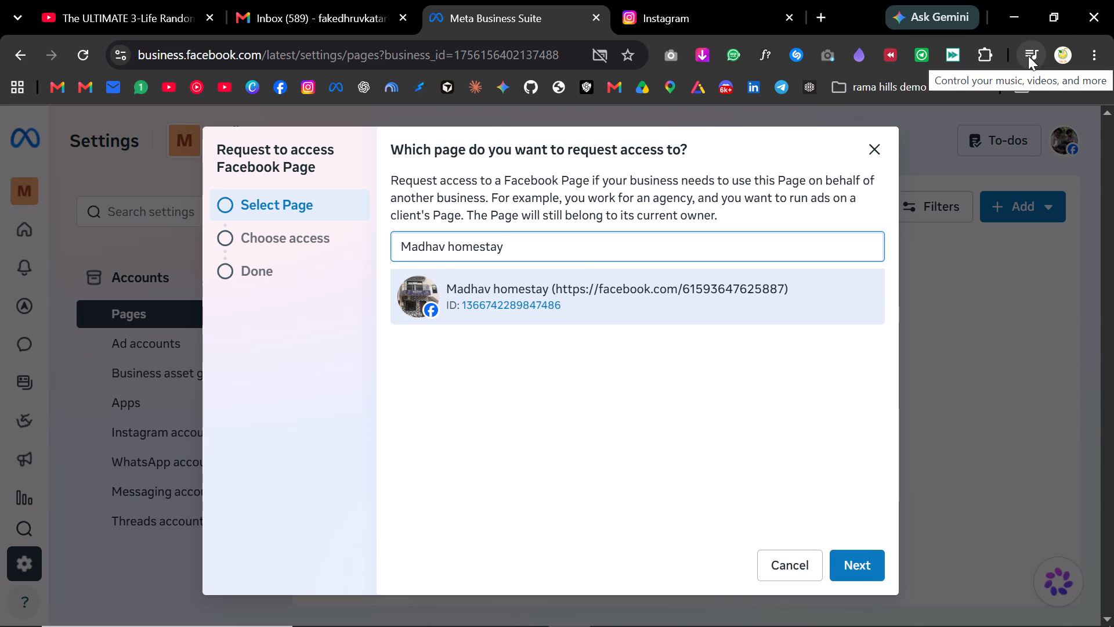
# Switch to WhatsApp.
pyautogui.click(650, 620)
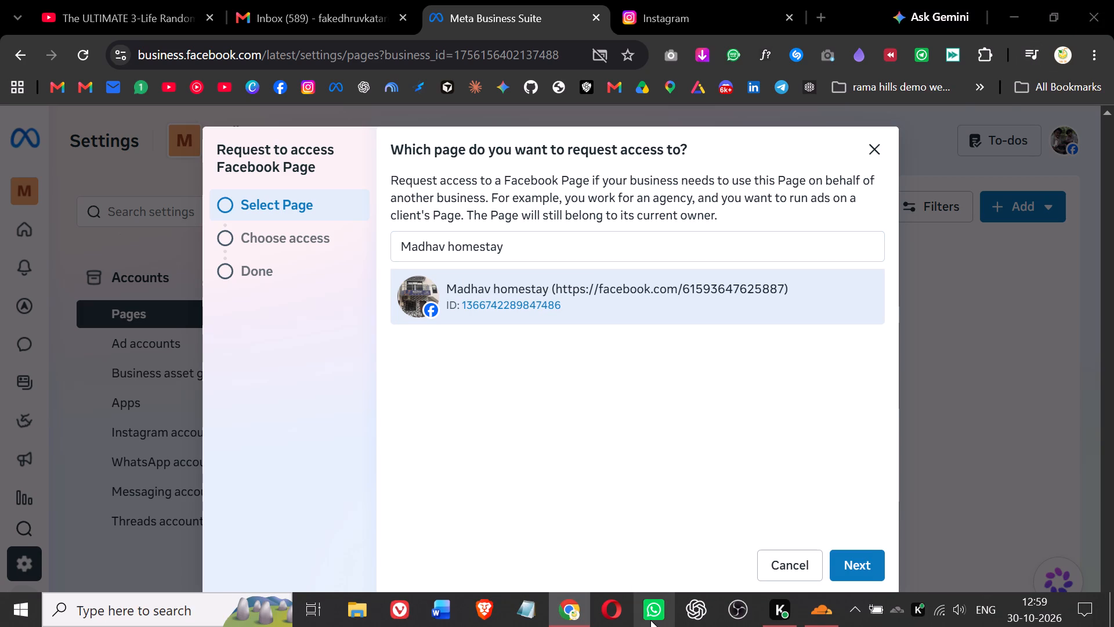
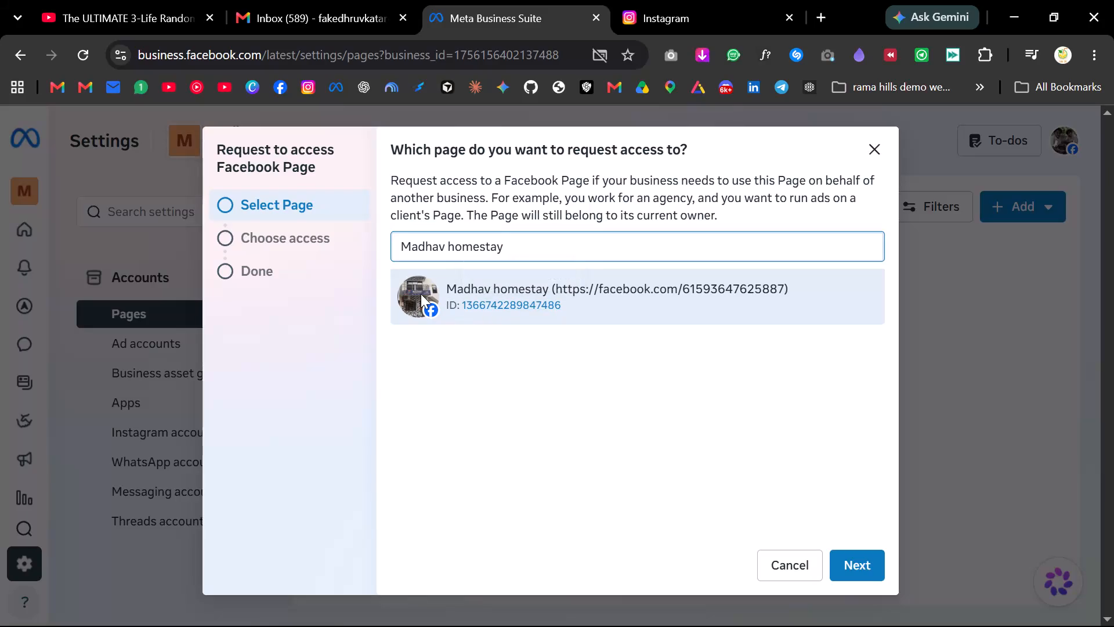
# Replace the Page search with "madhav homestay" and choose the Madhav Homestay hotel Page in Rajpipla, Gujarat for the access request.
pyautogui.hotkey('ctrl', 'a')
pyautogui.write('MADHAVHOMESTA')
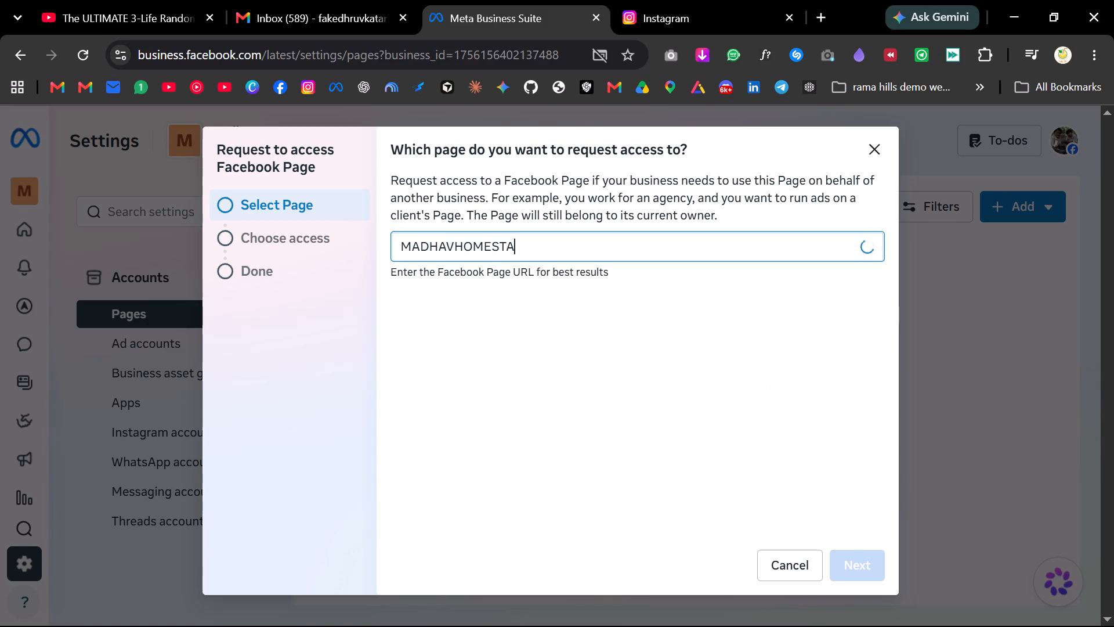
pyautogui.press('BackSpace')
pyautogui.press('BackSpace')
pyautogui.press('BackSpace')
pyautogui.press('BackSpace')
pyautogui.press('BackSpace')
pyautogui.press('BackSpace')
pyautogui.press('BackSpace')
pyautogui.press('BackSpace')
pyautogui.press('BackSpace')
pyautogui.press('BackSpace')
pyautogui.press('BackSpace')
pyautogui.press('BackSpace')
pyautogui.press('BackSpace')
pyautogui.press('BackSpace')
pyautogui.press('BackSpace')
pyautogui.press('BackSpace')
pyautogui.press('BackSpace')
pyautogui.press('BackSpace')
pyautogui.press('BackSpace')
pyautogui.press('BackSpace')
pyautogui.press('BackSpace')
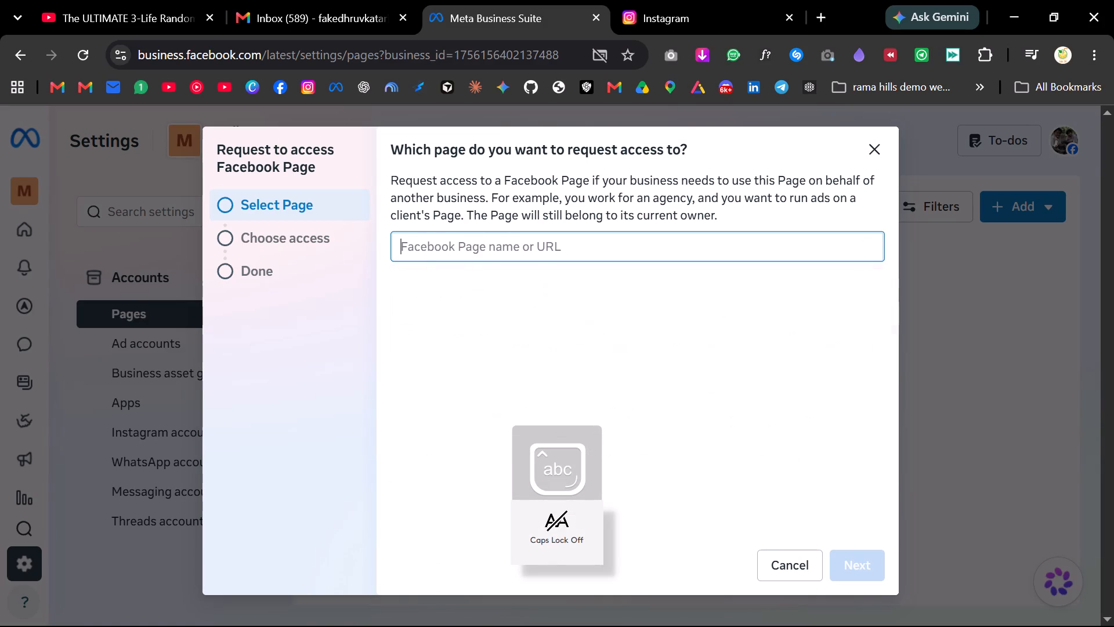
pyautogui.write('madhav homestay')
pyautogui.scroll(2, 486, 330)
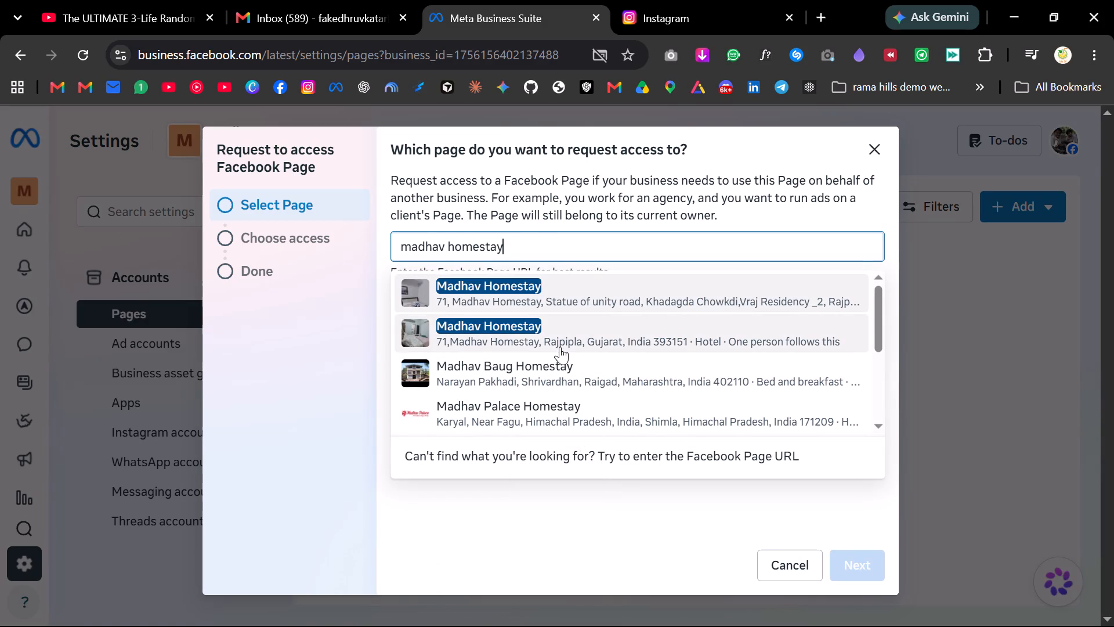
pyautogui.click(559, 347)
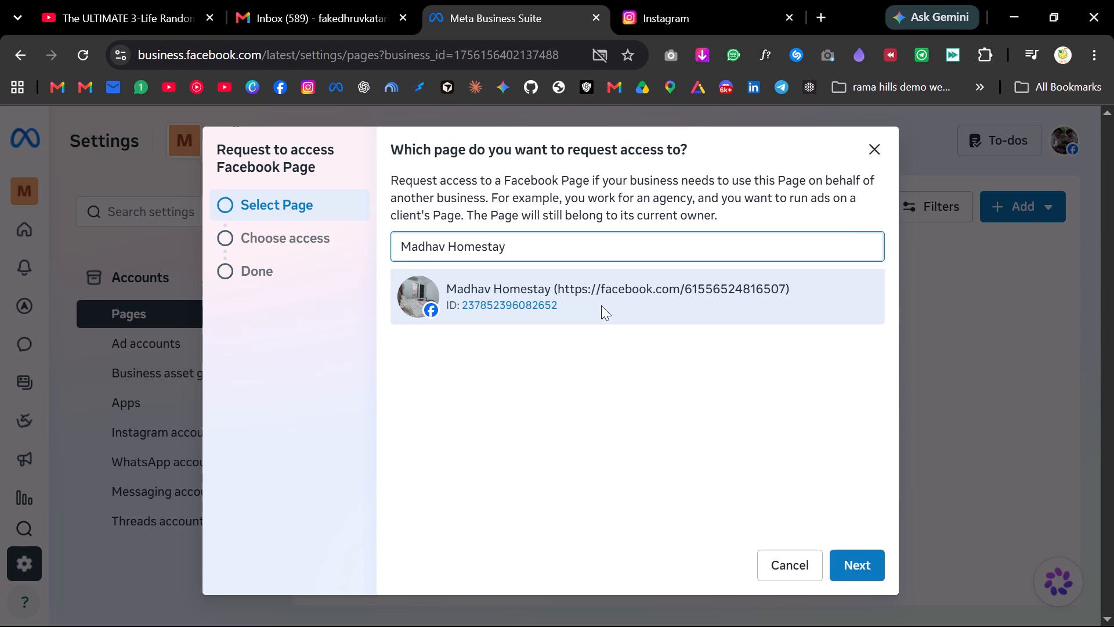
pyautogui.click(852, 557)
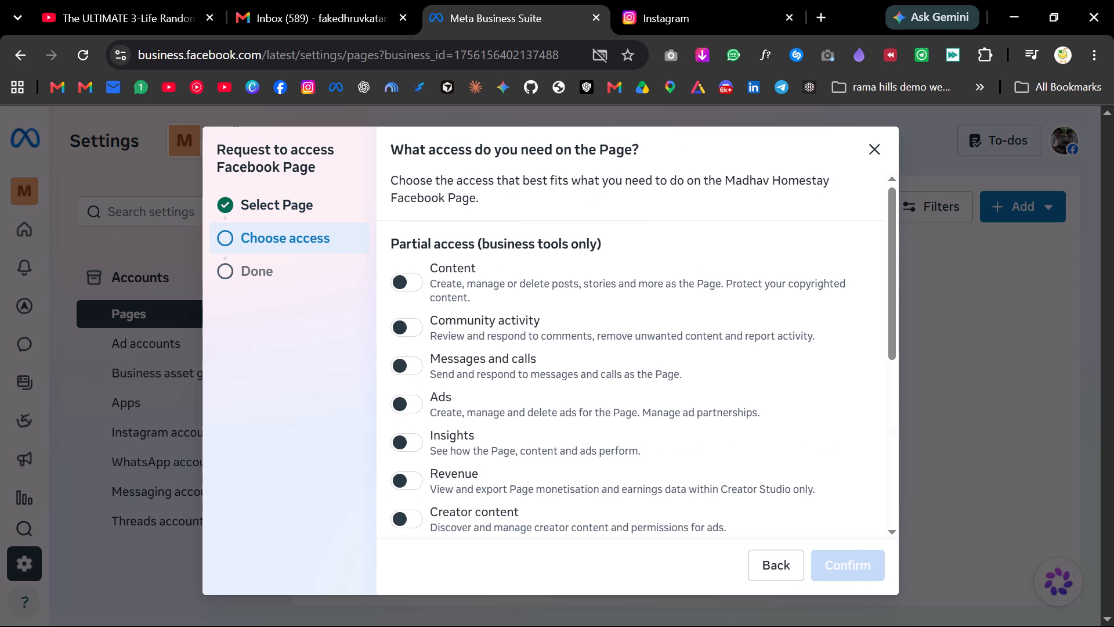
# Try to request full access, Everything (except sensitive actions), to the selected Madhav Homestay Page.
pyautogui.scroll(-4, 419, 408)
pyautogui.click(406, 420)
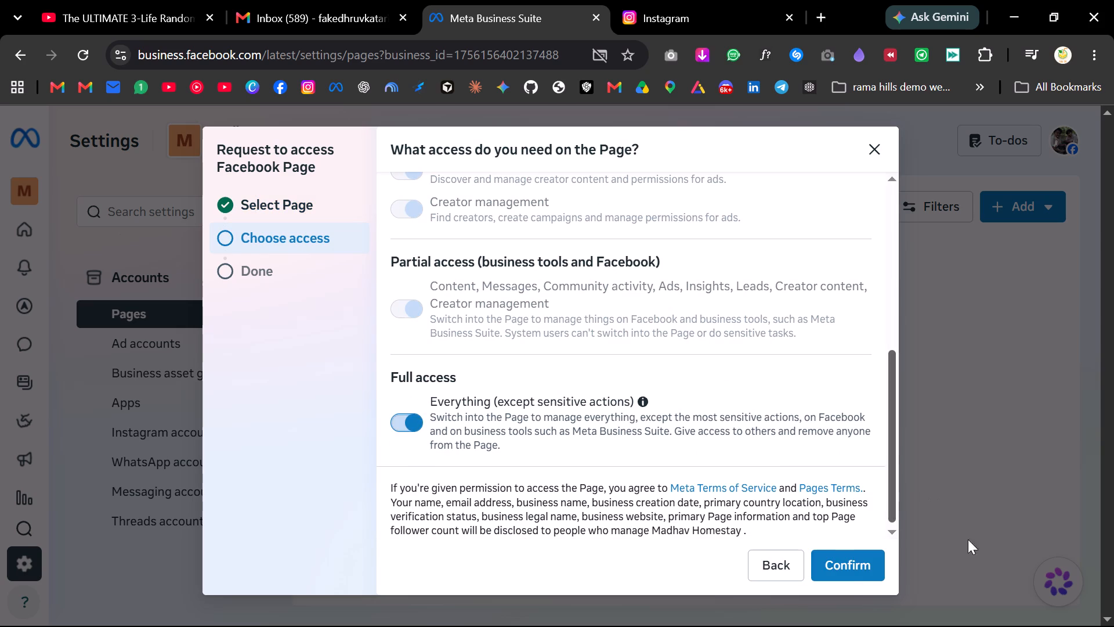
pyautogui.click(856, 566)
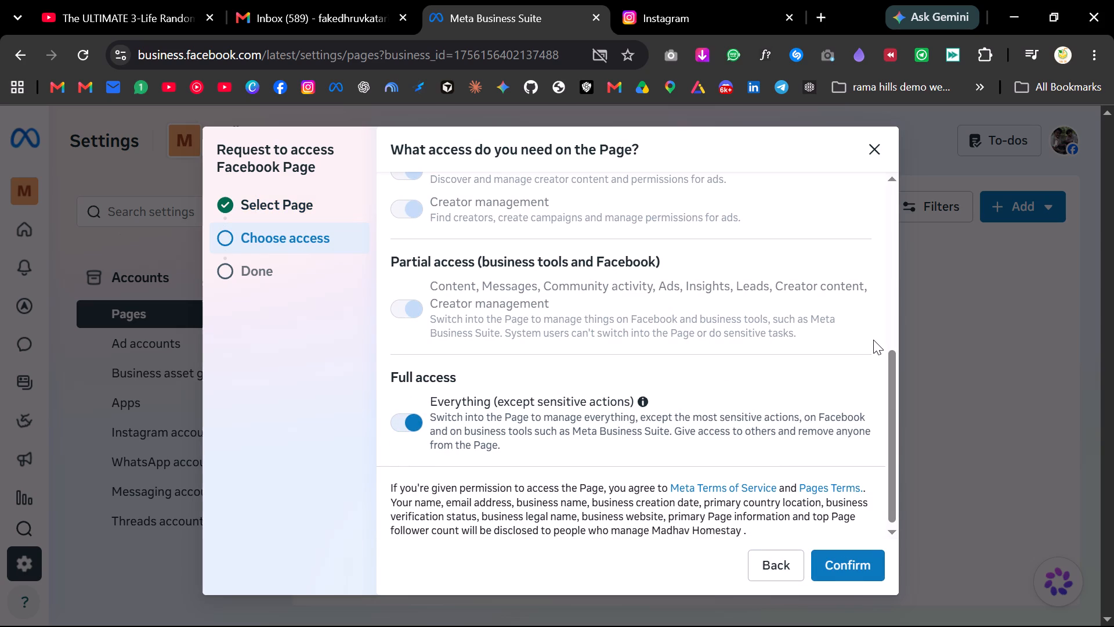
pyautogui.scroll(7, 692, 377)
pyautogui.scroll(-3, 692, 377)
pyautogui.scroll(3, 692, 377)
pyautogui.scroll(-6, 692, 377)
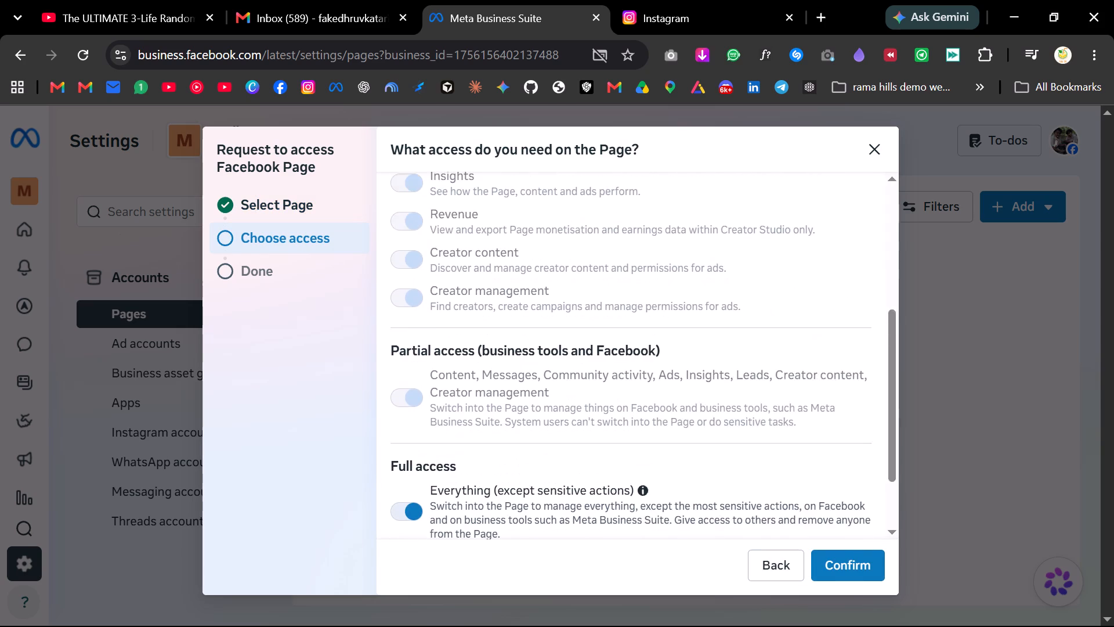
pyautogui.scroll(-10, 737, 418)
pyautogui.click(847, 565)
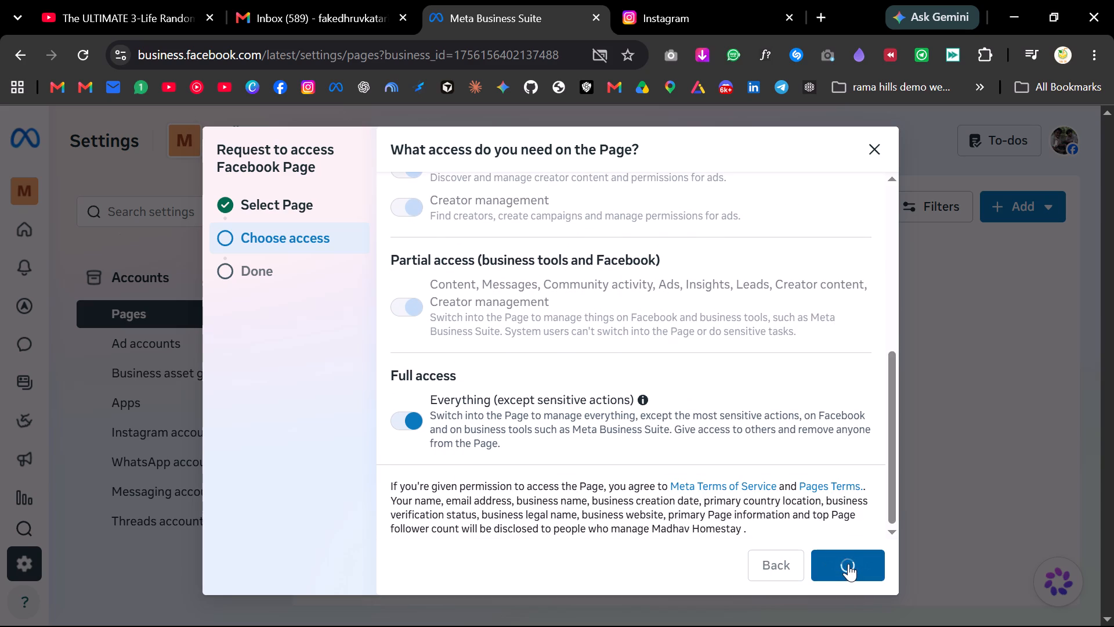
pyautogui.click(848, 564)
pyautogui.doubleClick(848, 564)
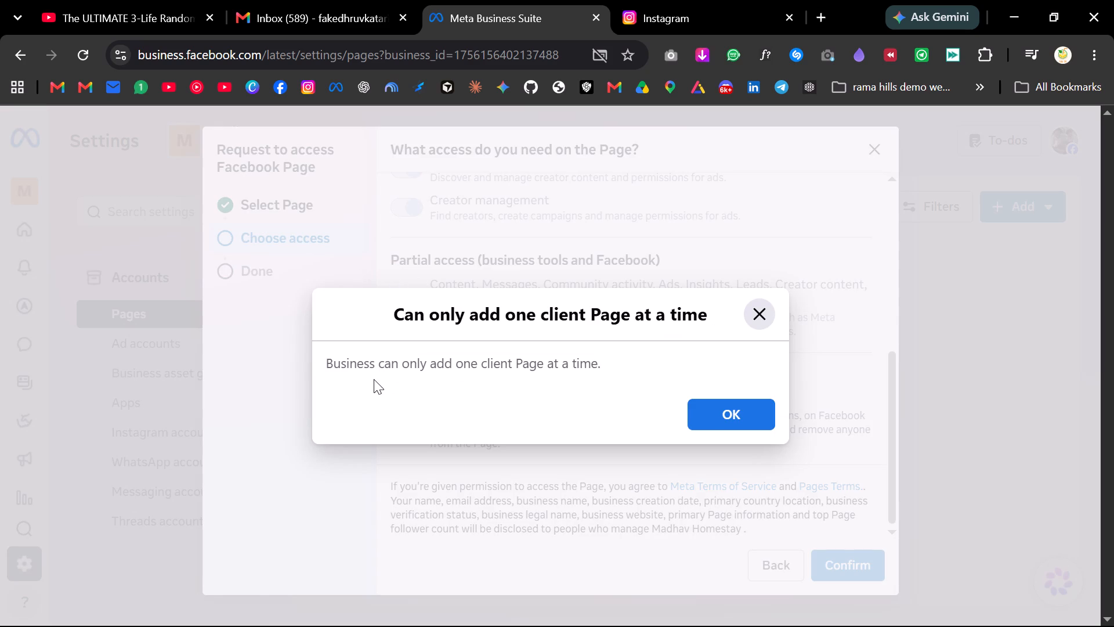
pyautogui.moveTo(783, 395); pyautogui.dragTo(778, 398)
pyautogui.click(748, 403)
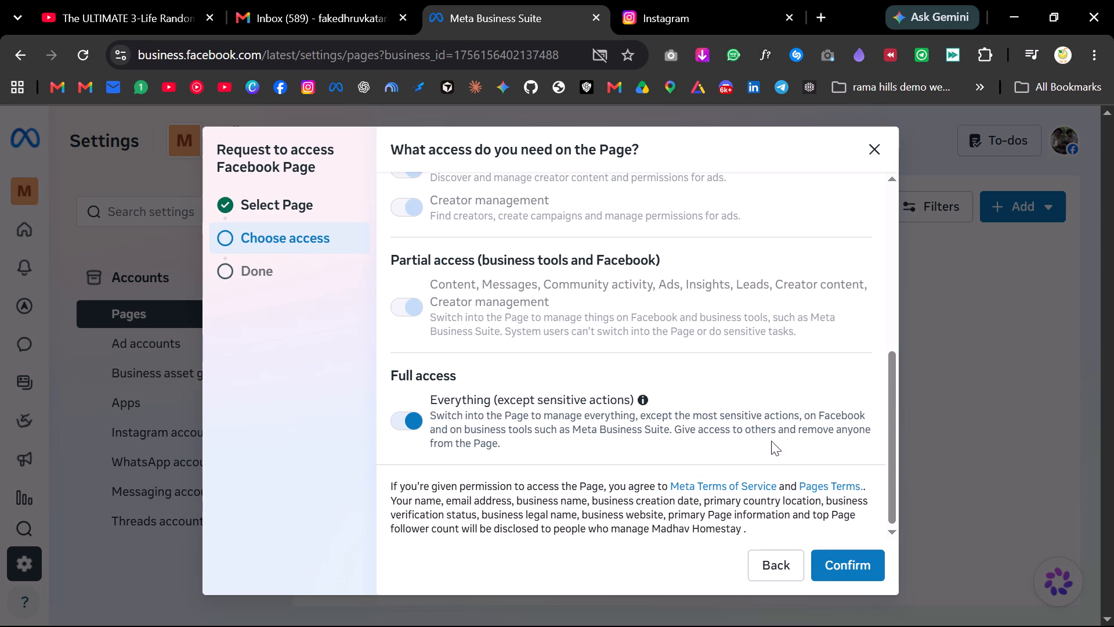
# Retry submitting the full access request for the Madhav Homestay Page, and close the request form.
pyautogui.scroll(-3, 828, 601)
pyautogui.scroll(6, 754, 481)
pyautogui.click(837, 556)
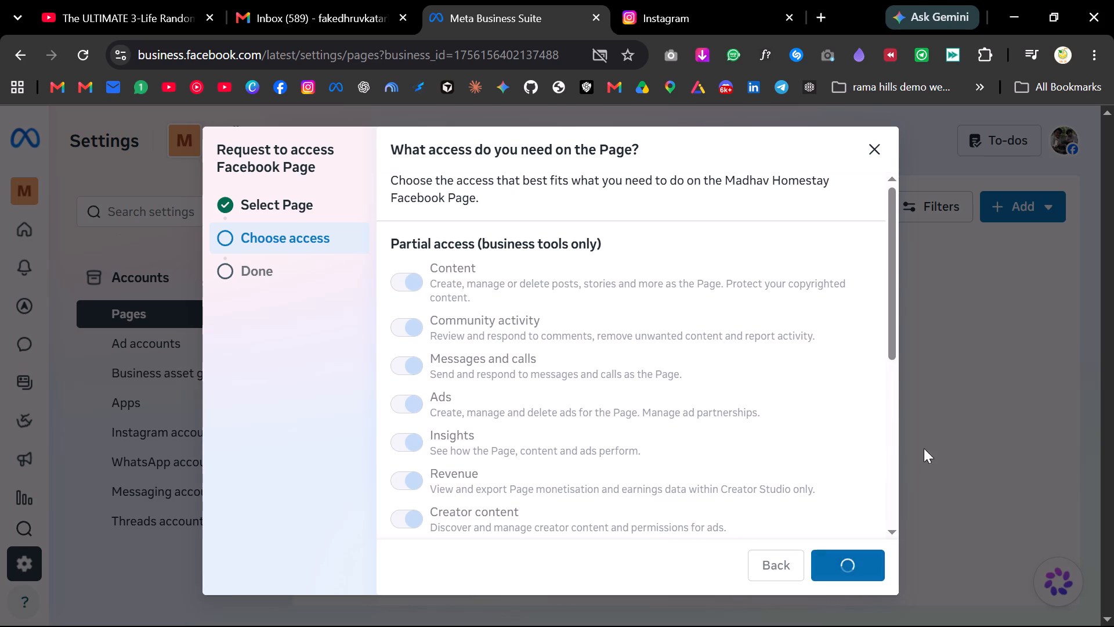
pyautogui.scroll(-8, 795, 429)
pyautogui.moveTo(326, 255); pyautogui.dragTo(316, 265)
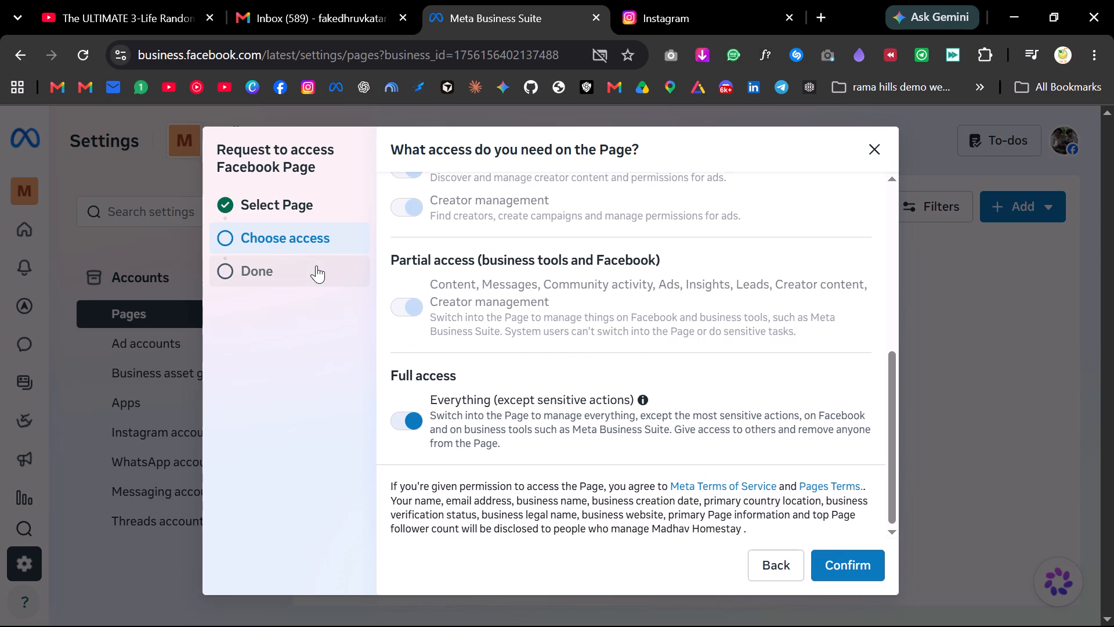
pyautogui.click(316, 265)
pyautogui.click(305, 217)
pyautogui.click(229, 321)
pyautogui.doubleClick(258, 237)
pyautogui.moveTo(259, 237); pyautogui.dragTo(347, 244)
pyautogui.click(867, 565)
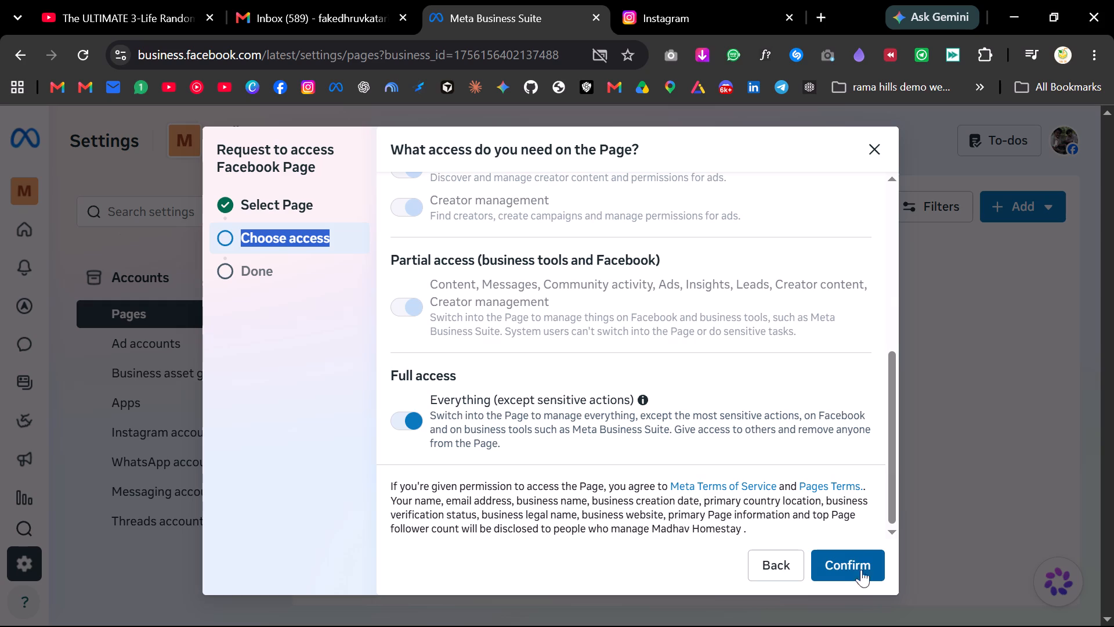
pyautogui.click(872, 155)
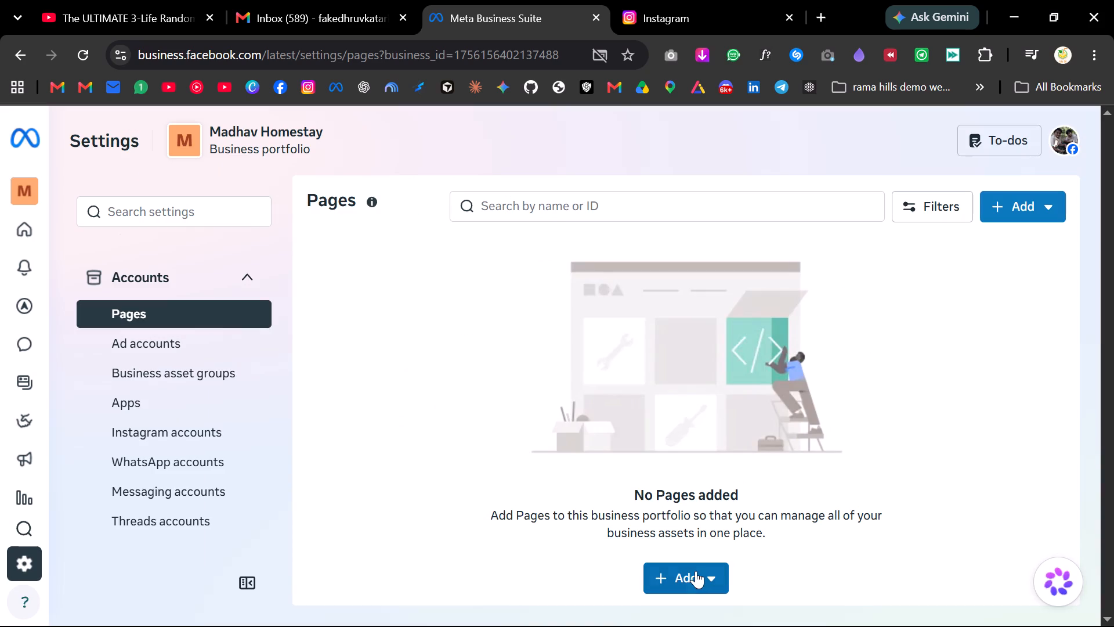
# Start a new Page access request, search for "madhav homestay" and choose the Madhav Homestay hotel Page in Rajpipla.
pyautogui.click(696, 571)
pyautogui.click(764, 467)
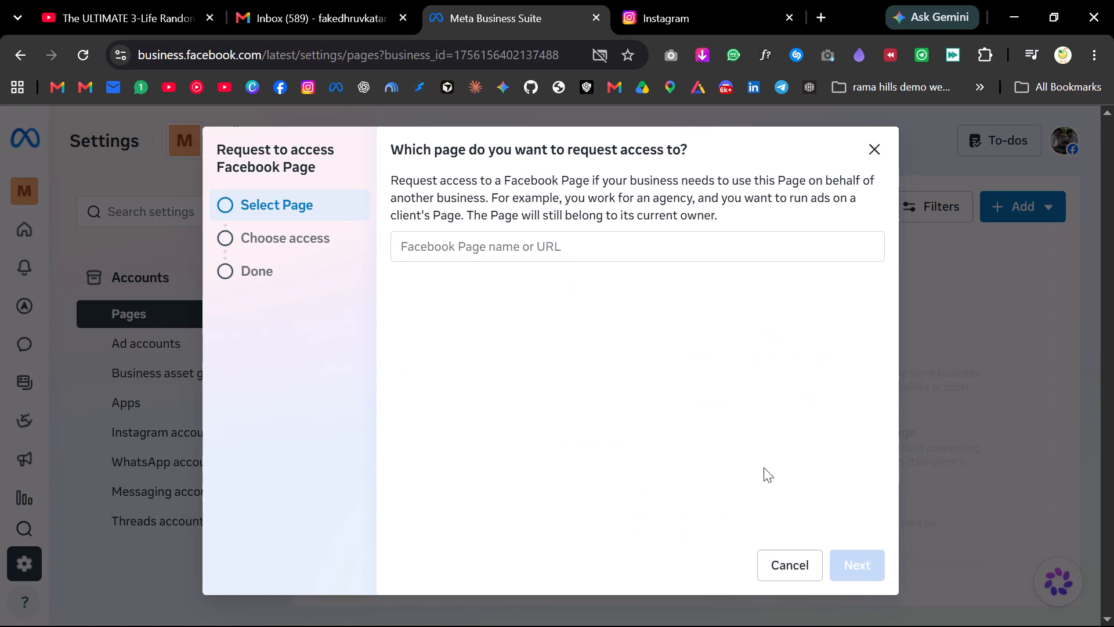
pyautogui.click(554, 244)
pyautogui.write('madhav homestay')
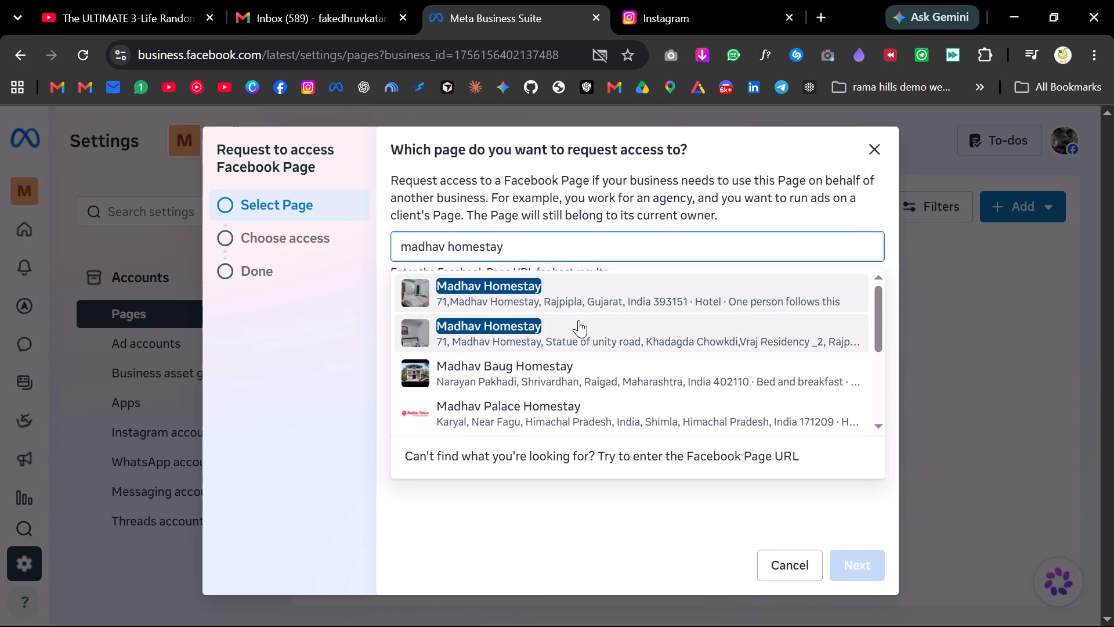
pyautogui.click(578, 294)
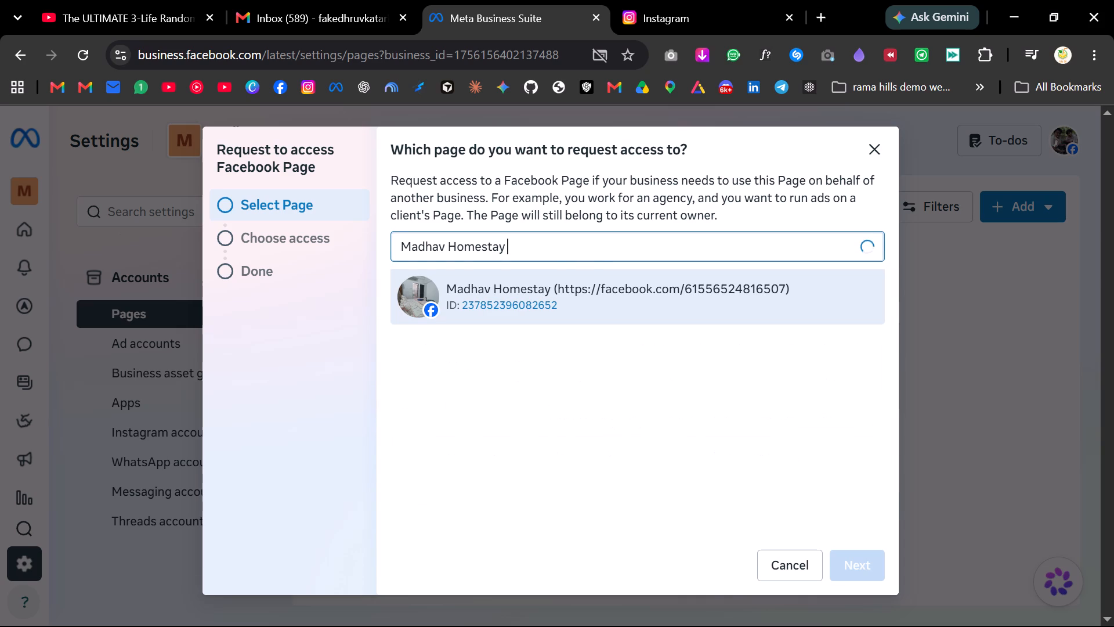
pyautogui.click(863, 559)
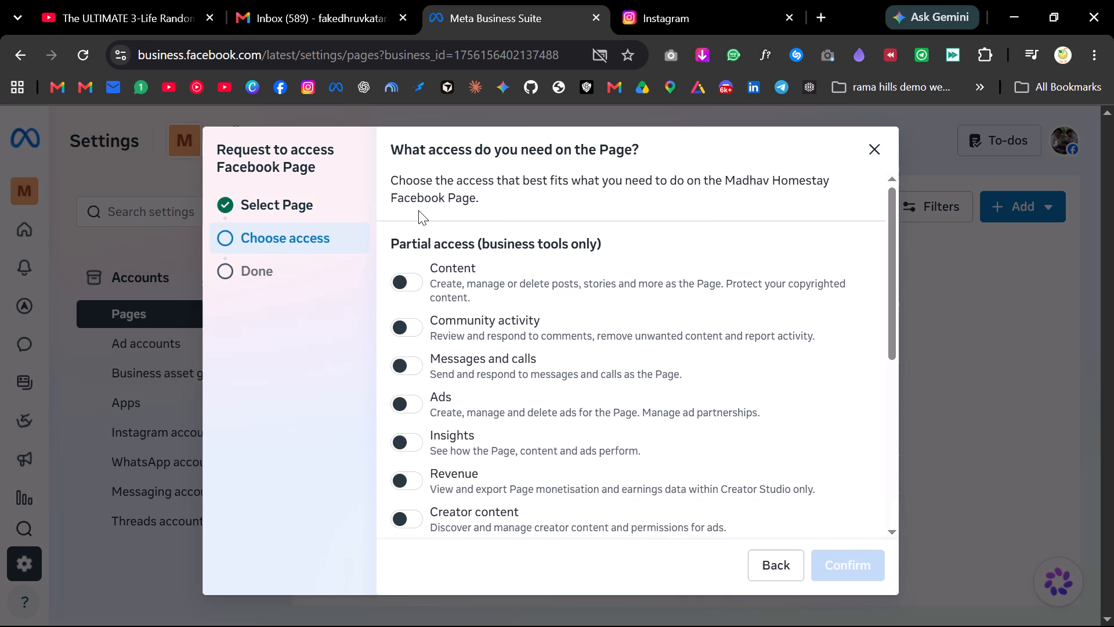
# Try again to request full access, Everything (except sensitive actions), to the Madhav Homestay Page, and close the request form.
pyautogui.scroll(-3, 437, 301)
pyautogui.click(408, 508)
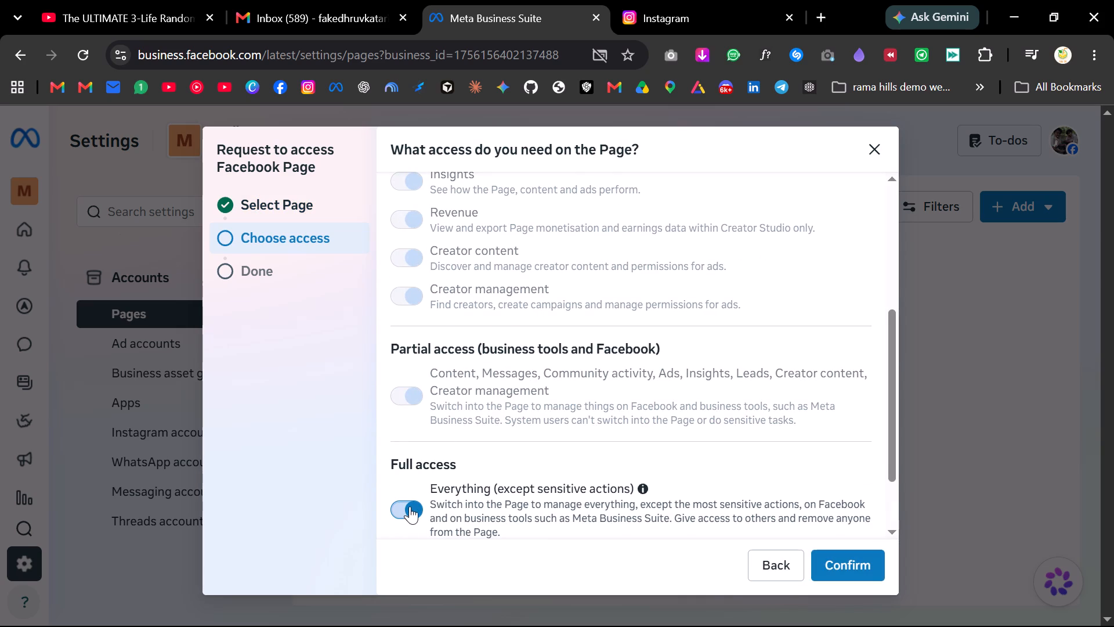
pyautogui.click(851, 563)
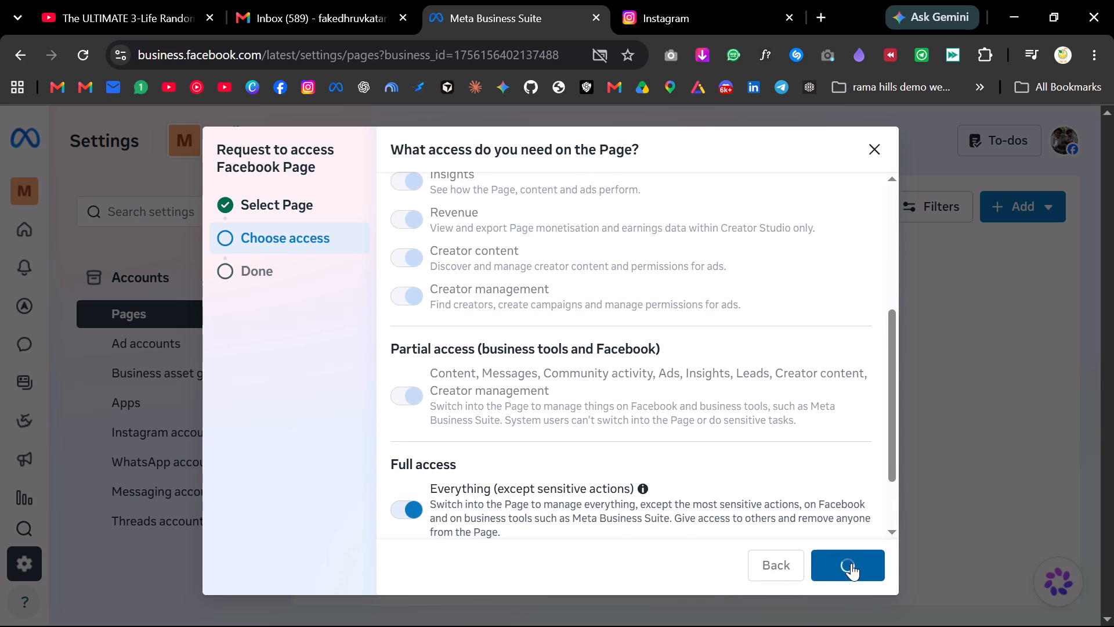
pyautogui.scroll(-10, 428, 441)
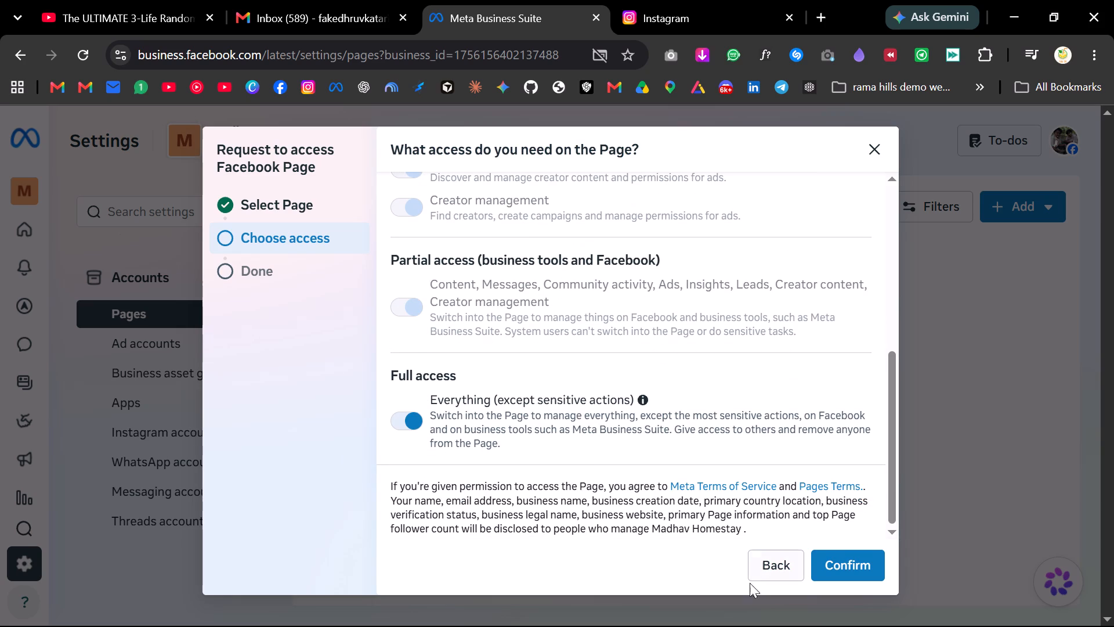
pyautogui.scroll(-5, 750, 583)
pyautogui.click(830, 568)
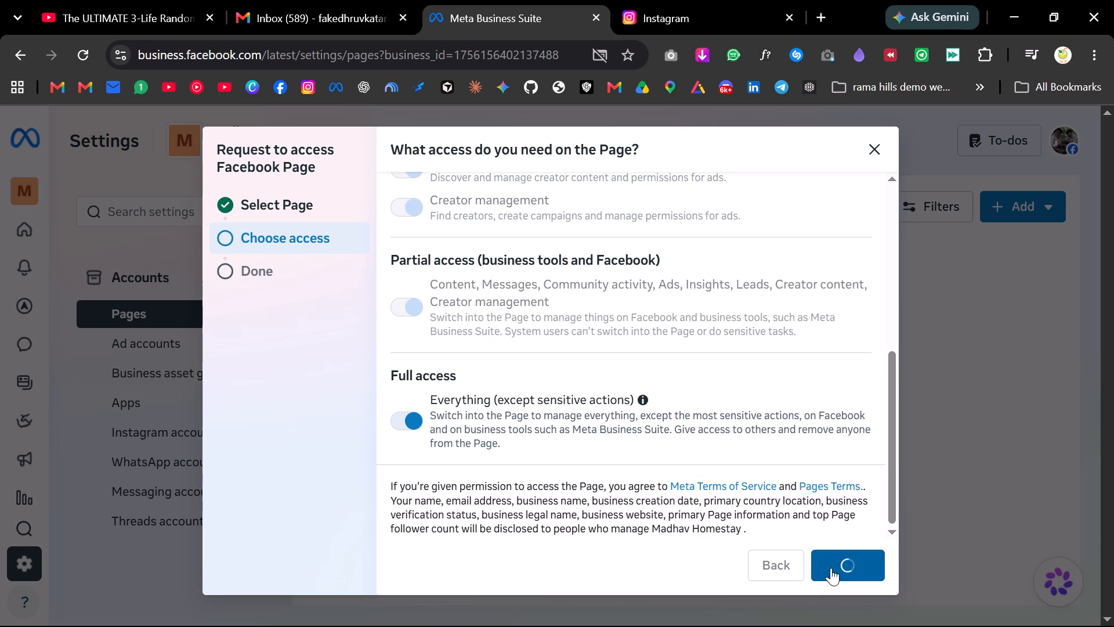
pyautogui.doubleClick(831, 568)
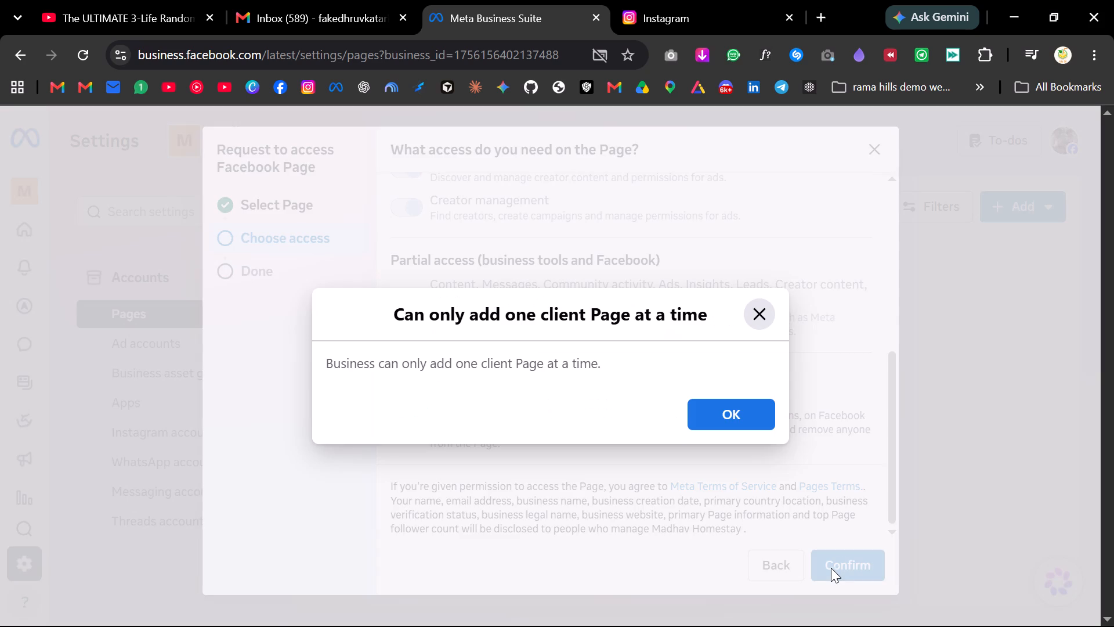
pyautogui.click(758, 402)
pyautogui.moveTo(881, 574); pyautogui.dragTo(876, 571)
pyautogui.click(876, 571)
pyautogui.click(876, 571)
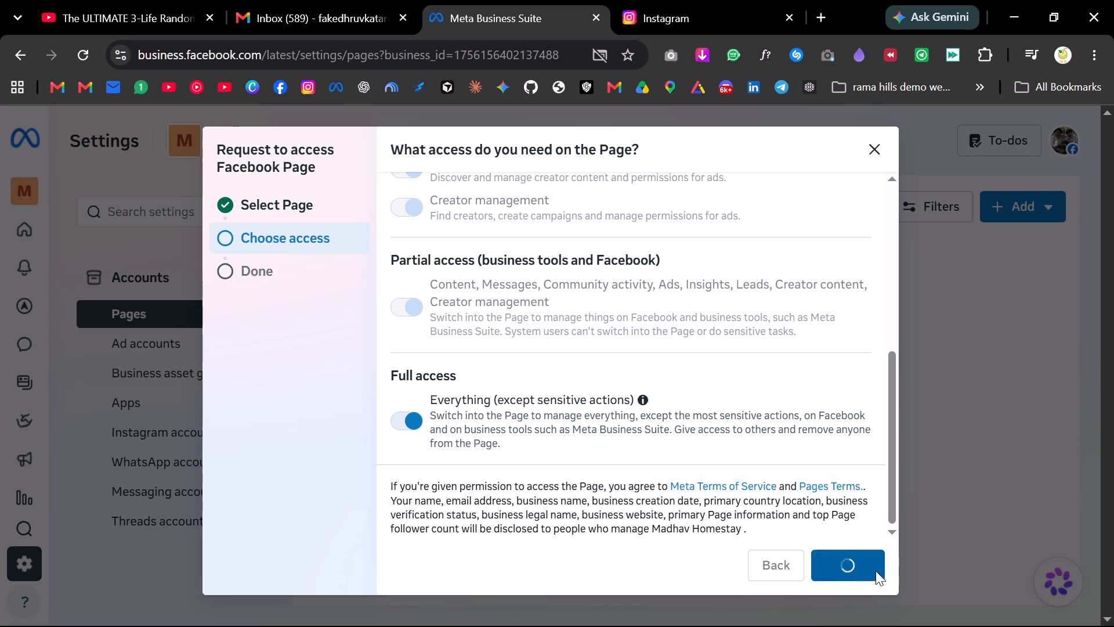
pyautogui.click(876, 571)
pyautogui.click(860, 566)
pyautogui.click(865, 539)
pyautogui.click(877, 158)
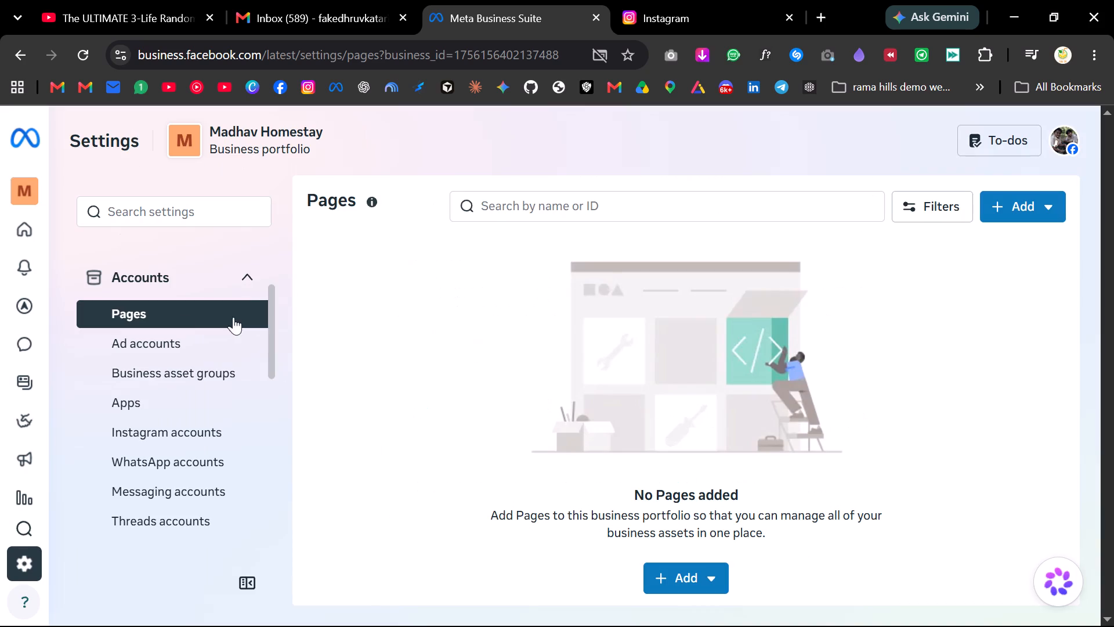
# Examine the people and partner assignment options of the madhav homestay ad account.
pyautogui.click(216, 342)
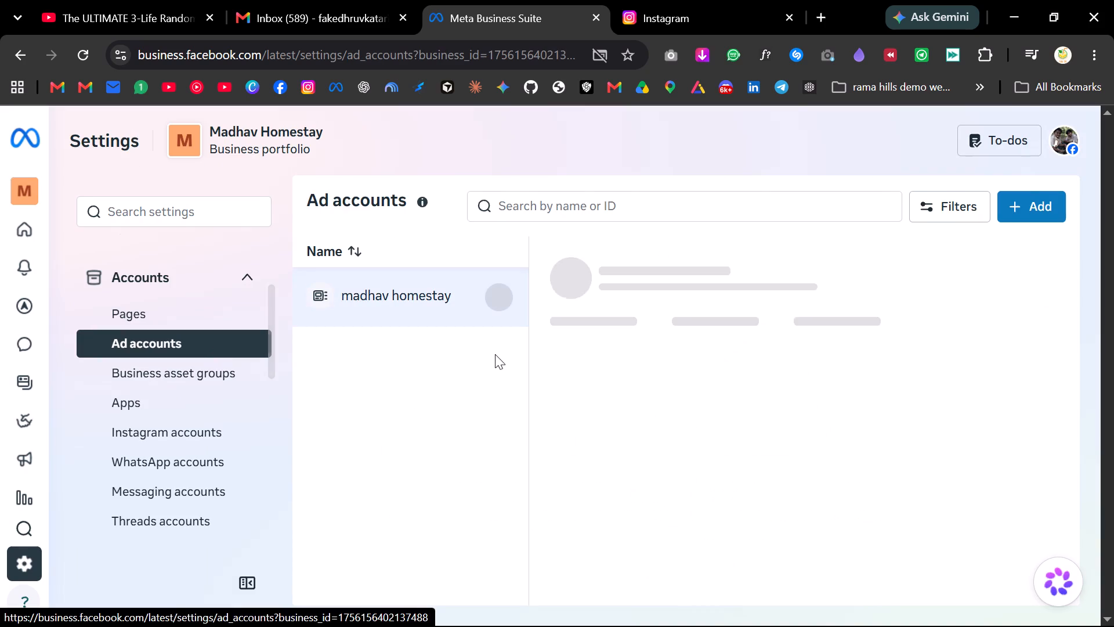
pyautogui.scroll(-1, 758, 381)
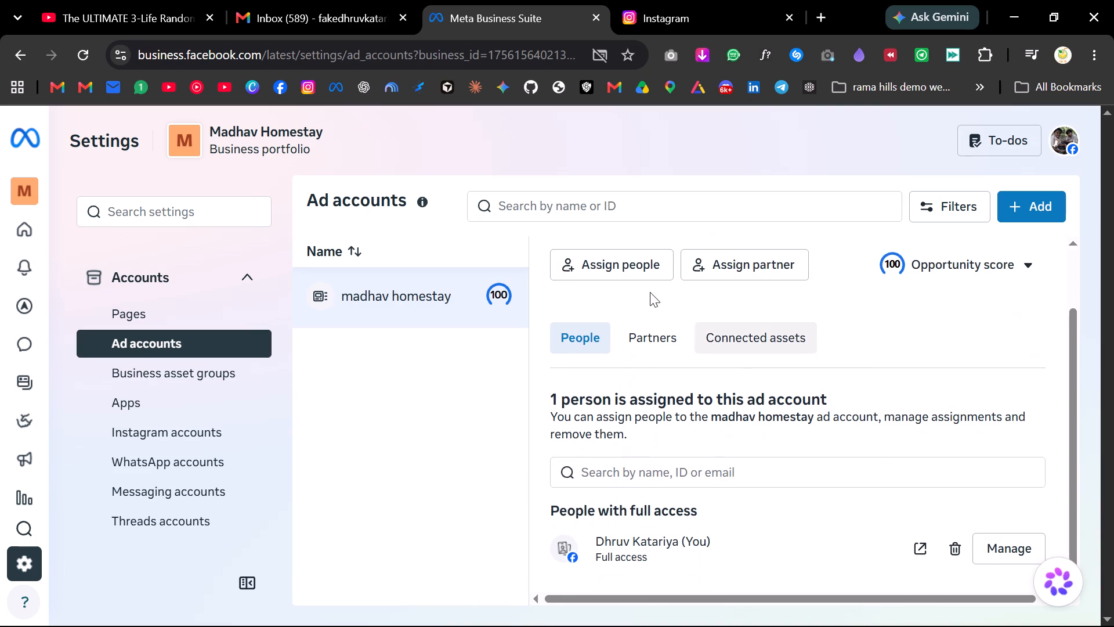
pyautogui.click(643, 265)
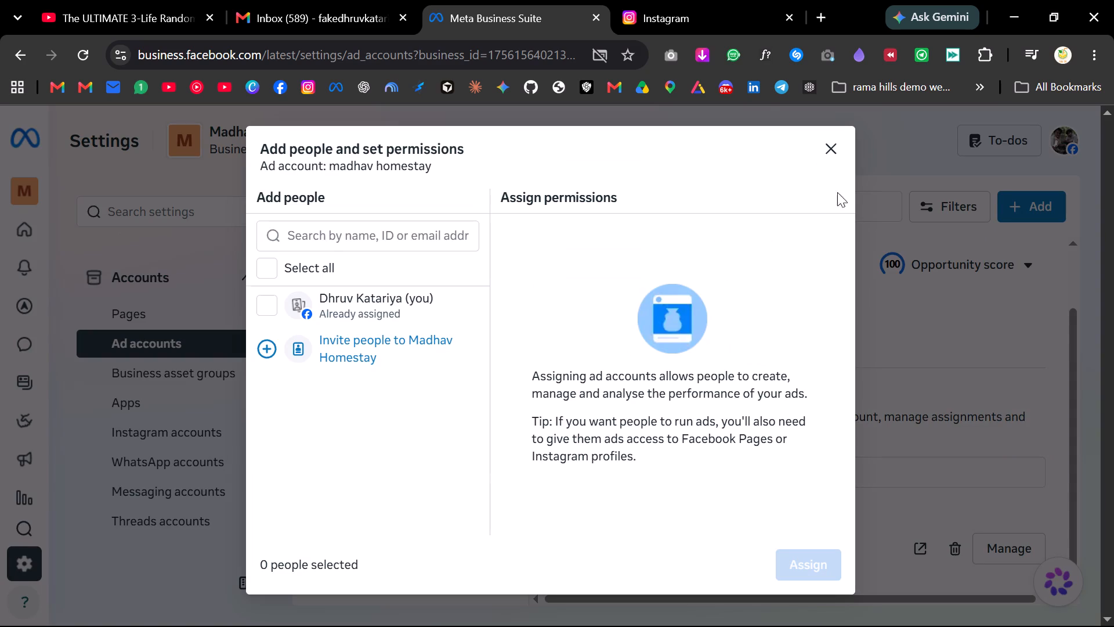
pyautogui.click(838, 146)
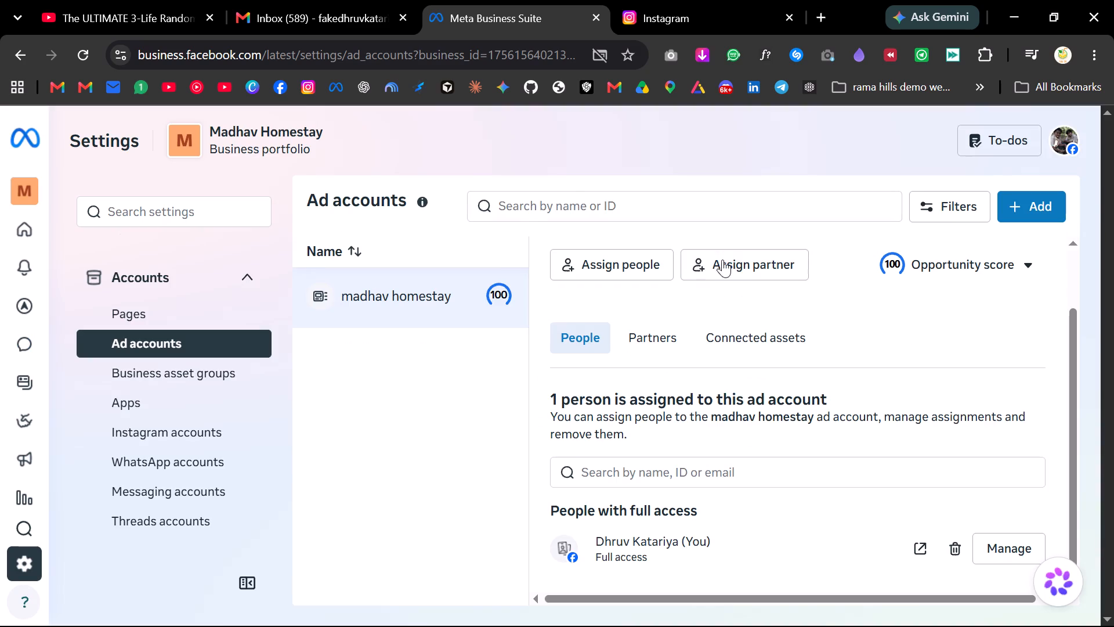
pyautogui.click(724, 257)
pyautogui.click(810, 157)
pyautogui.click(816, 150)
# Start adding an Instagram account to the Madhav Homestay business portfolio from its Instagram accounts settings.
pyautogui.click(128, 399)
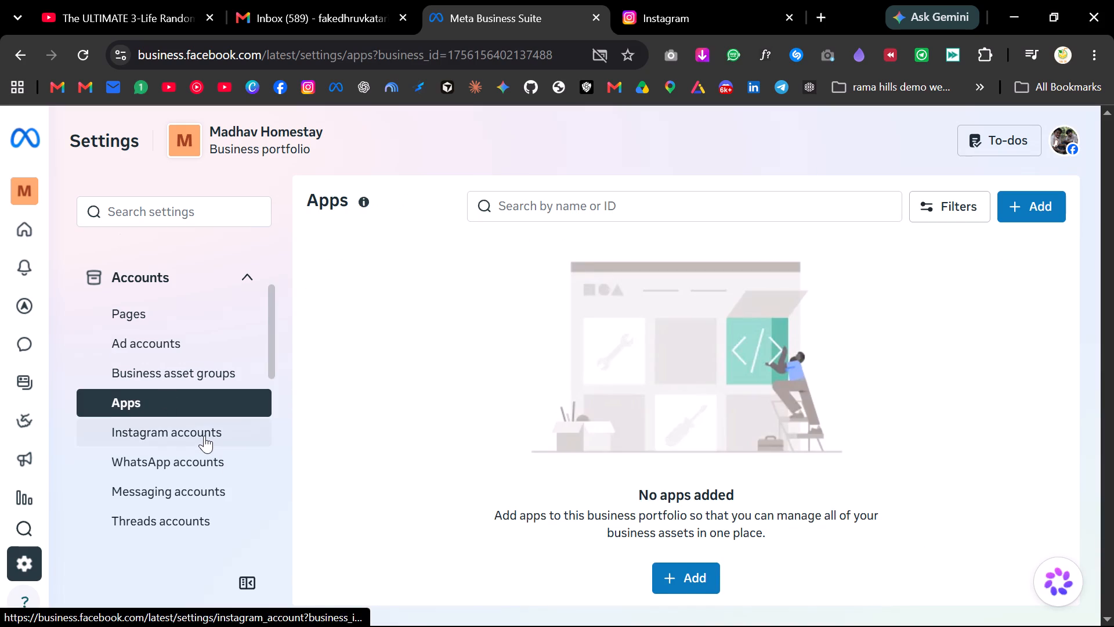
pyautogui.click(204, 435)
pyautogui.click(215, 459)
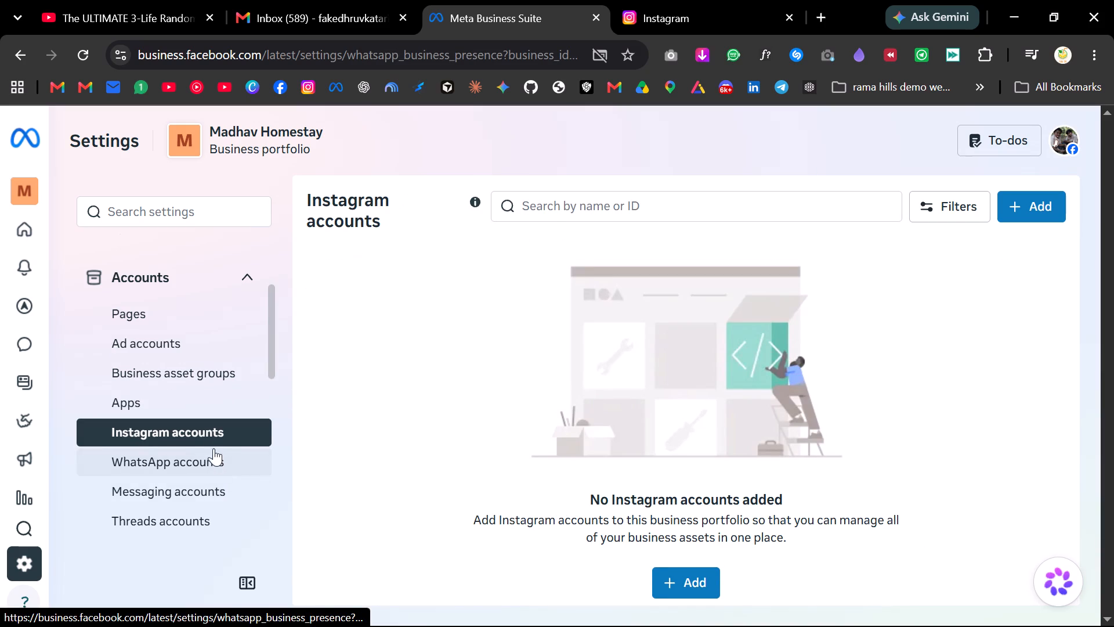
pyautogui.click(211, 428)
pyautogui.click(686, 597)
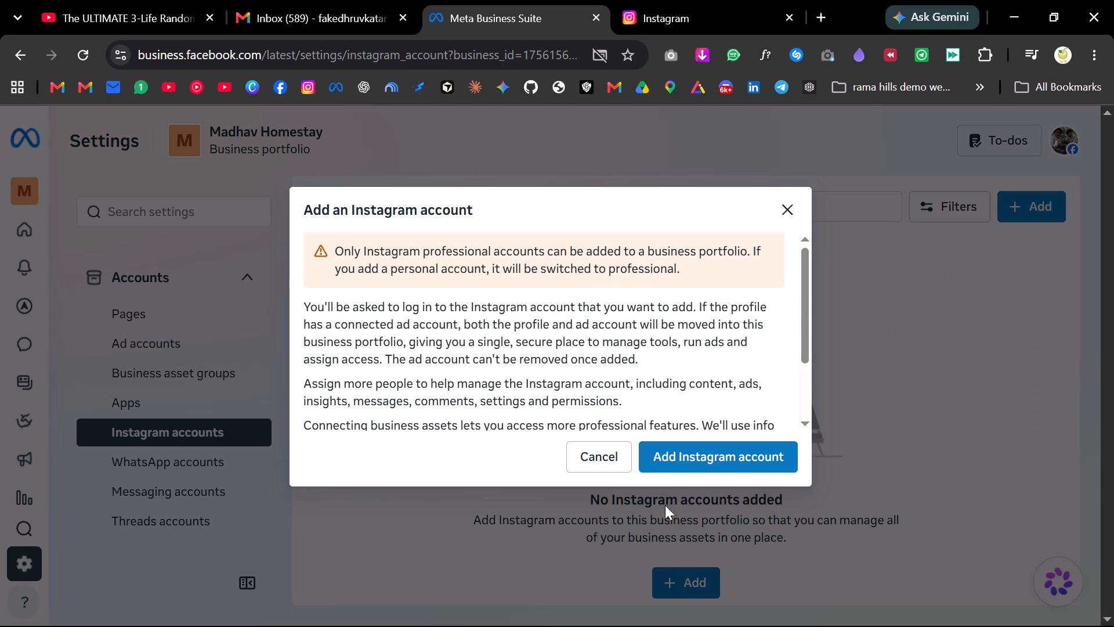
pyautogui.click(732, 465)
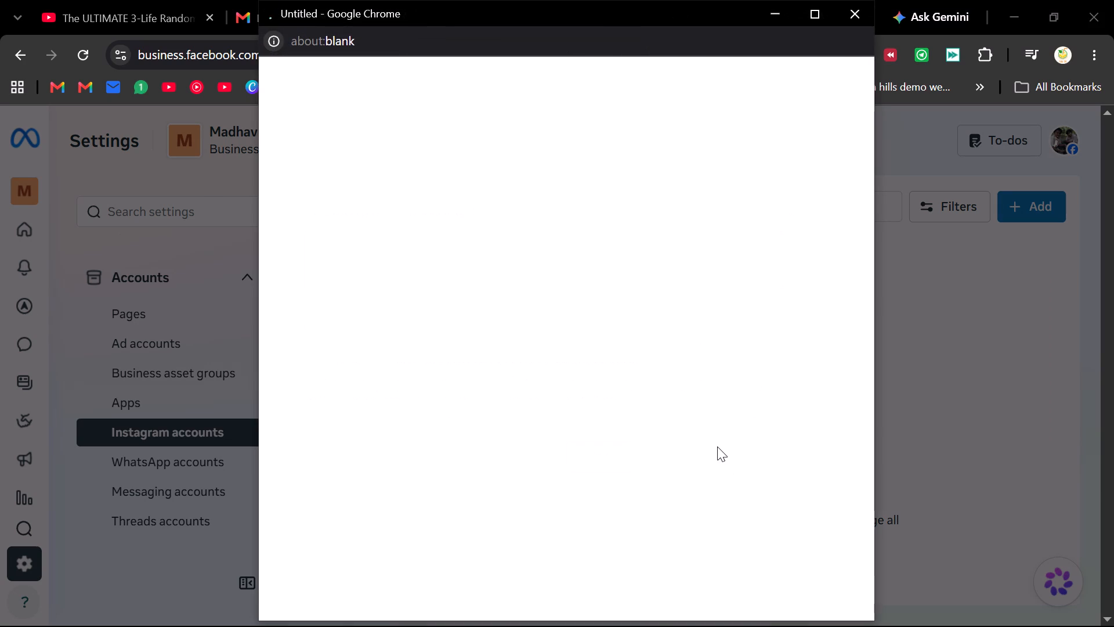
pyautogui.click(645, 397)
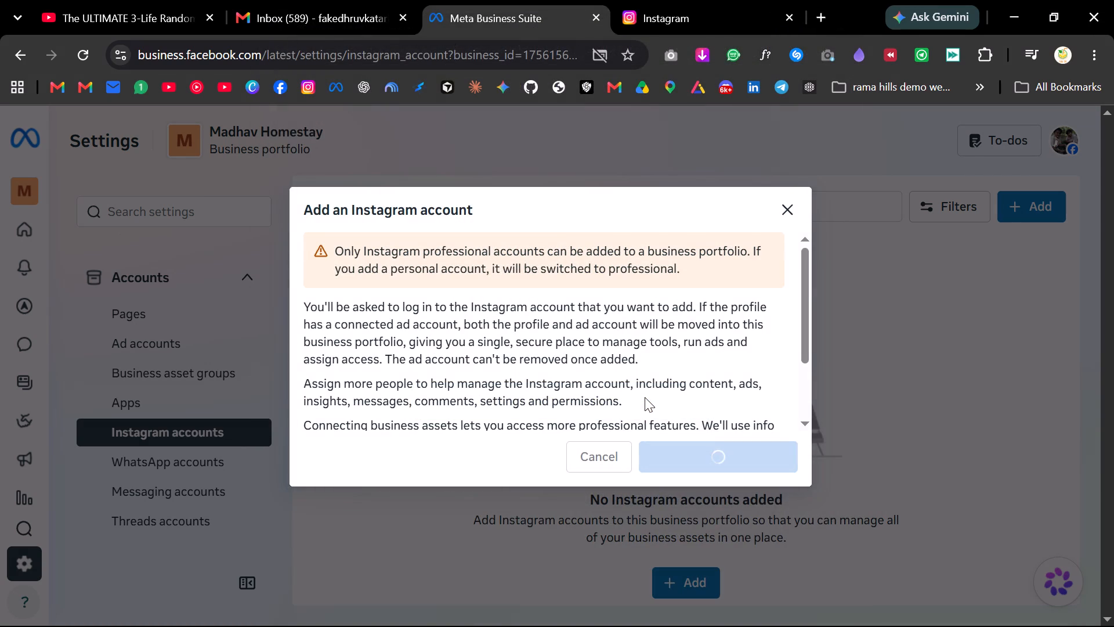
pyautogui.scroll(-4, 645, 397)
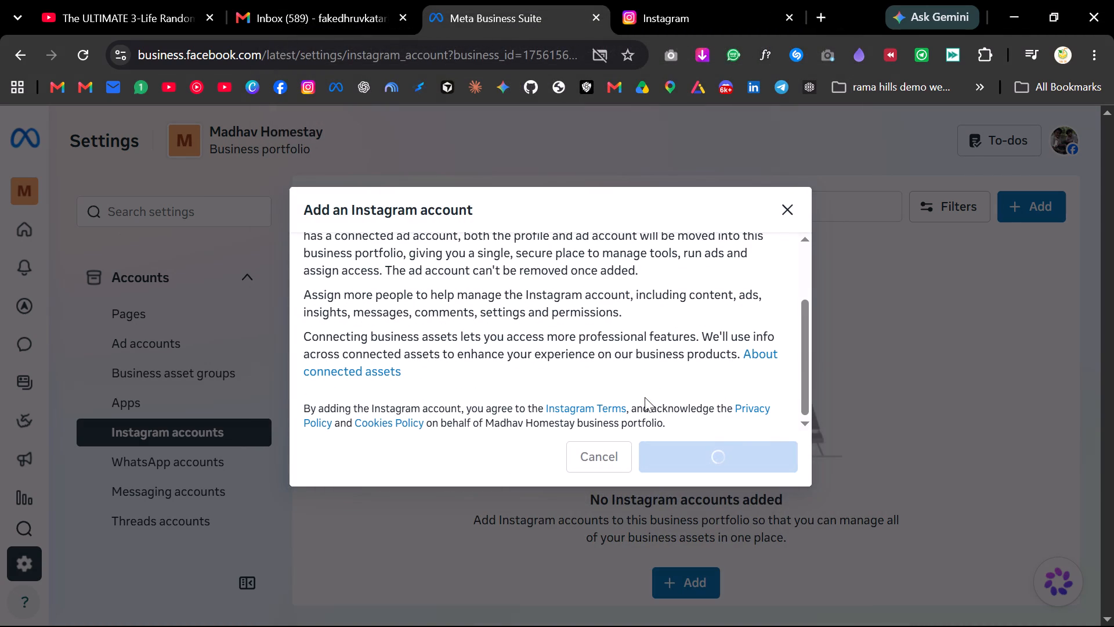
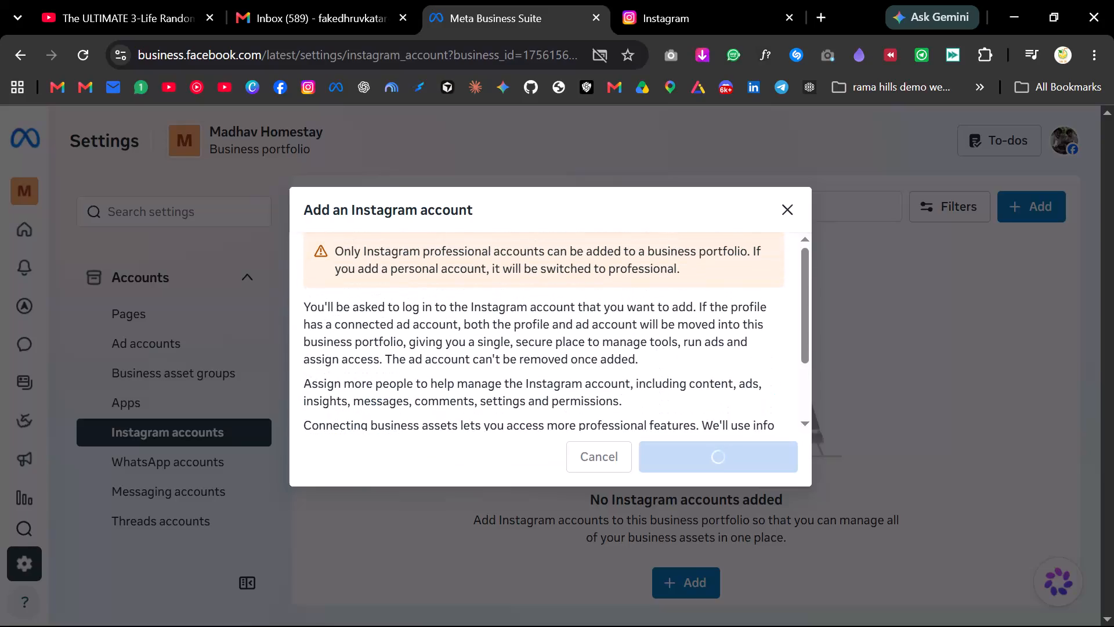
# Dismiss the Add an Instagram account dialog.
pyautogui.scroll(-6, 657, 280)
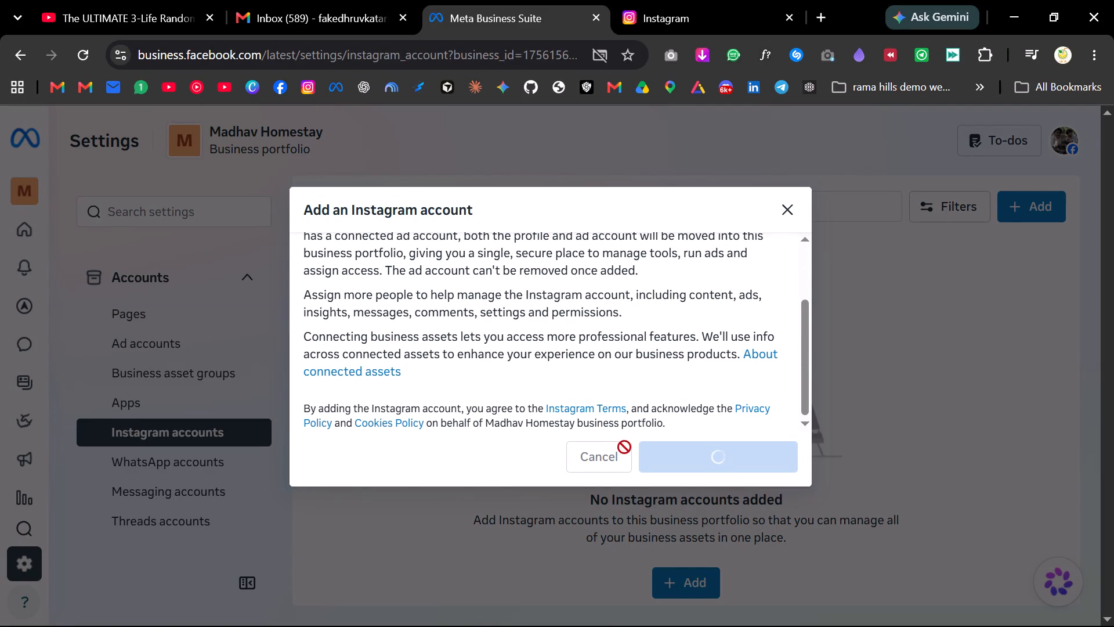
pyautogui.click(787, 211)
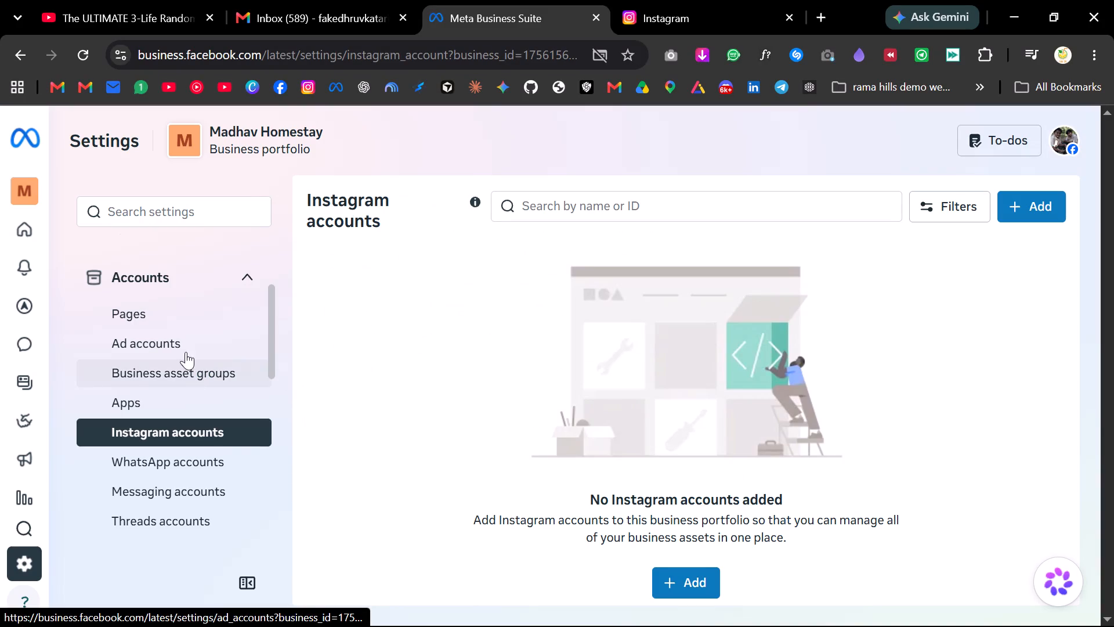
# In the portfolio's Pages settings, start a shared access request, search for madhav homestay and select the first matching Madhav Homestay Page.
pyautogui.click(166, 315)
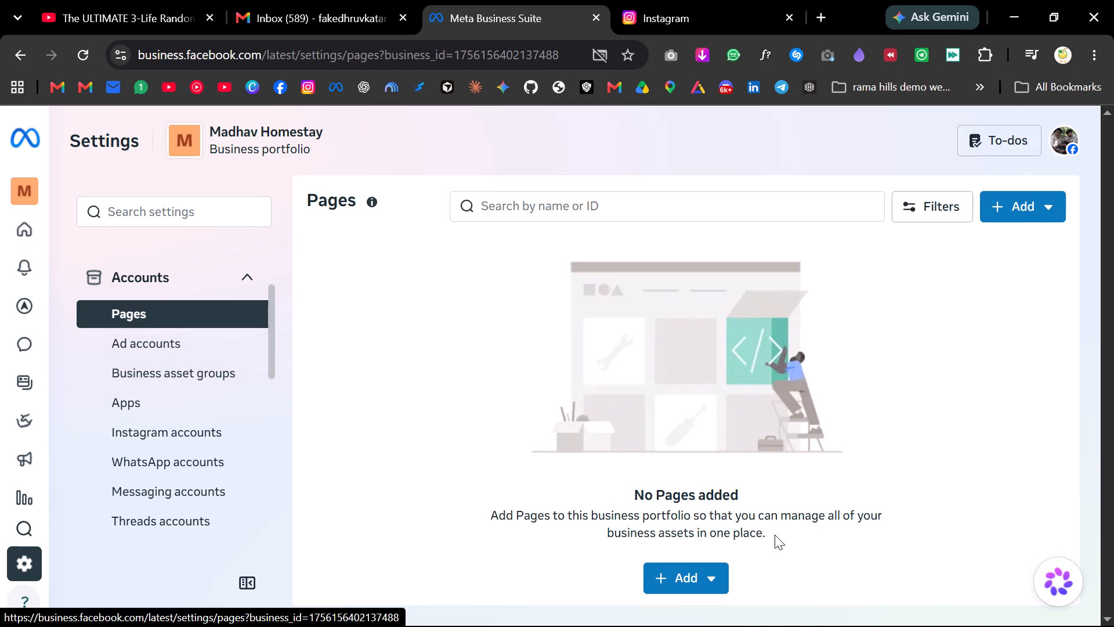
pyautogui.click(665, 583)
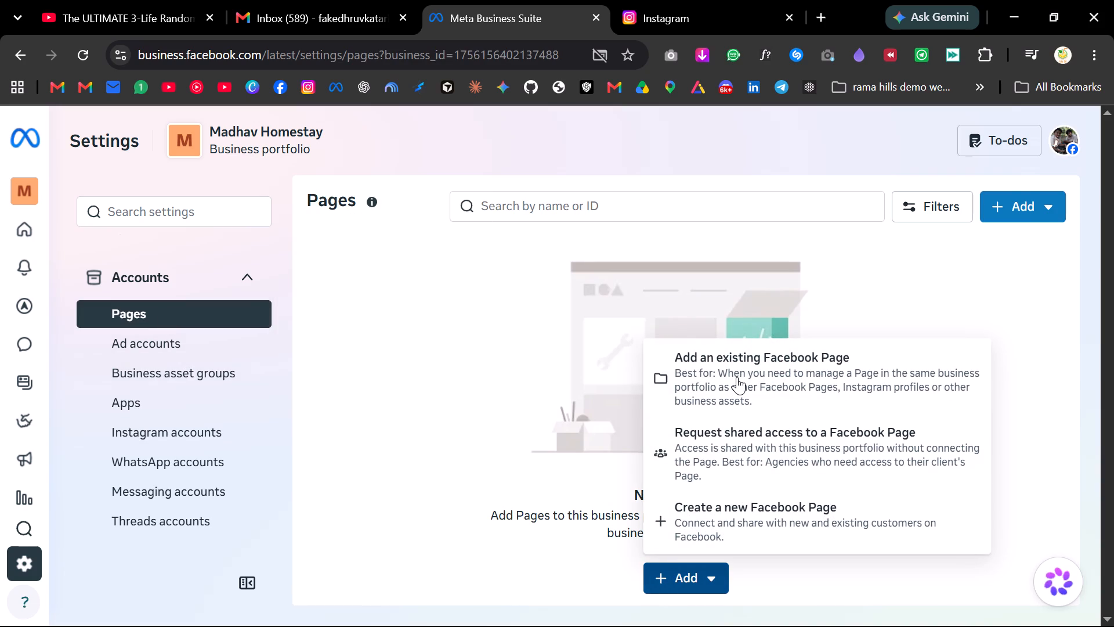
pyautogui.moveTo(737, 377); pyautogui.dragTo(534, 420)
pyautogui.click(685, 570)
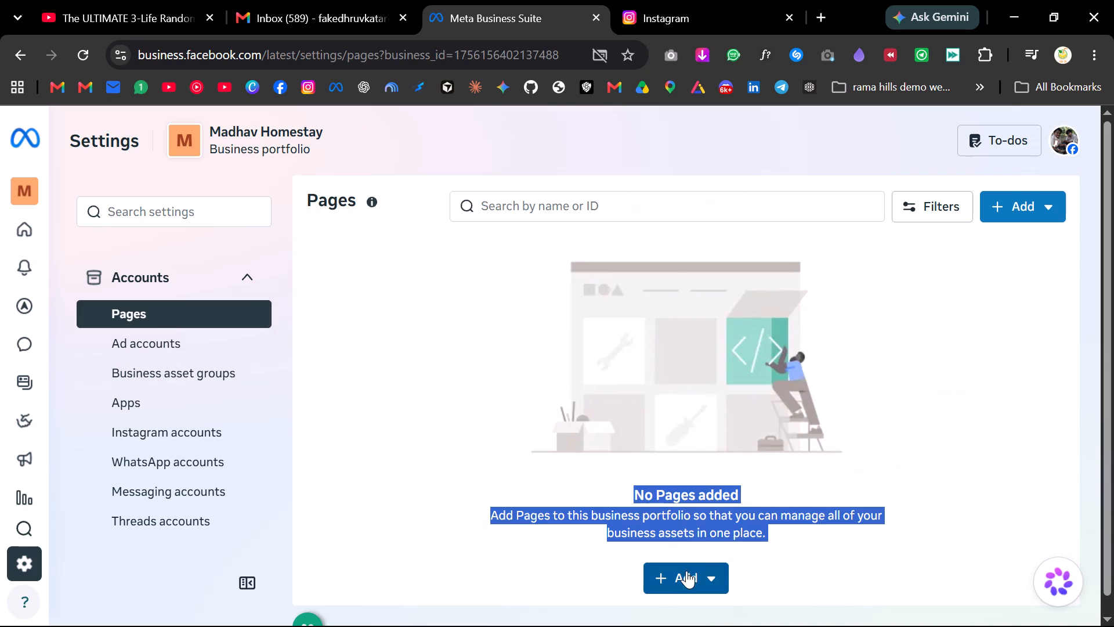
pyautogui.click(779, 461)
pyautogui.click(455, 238)
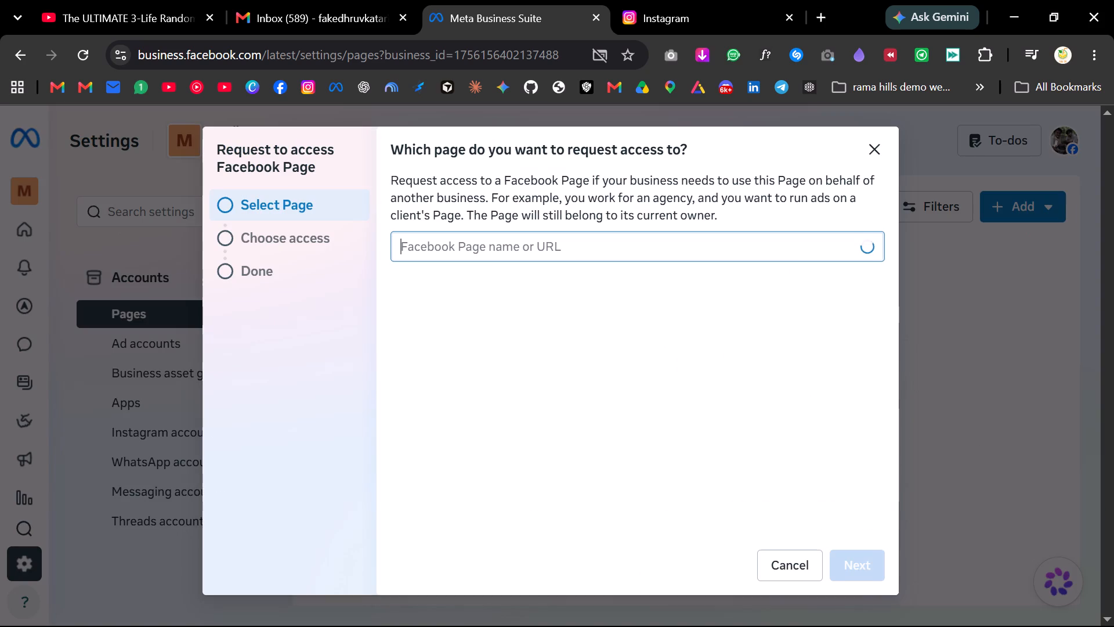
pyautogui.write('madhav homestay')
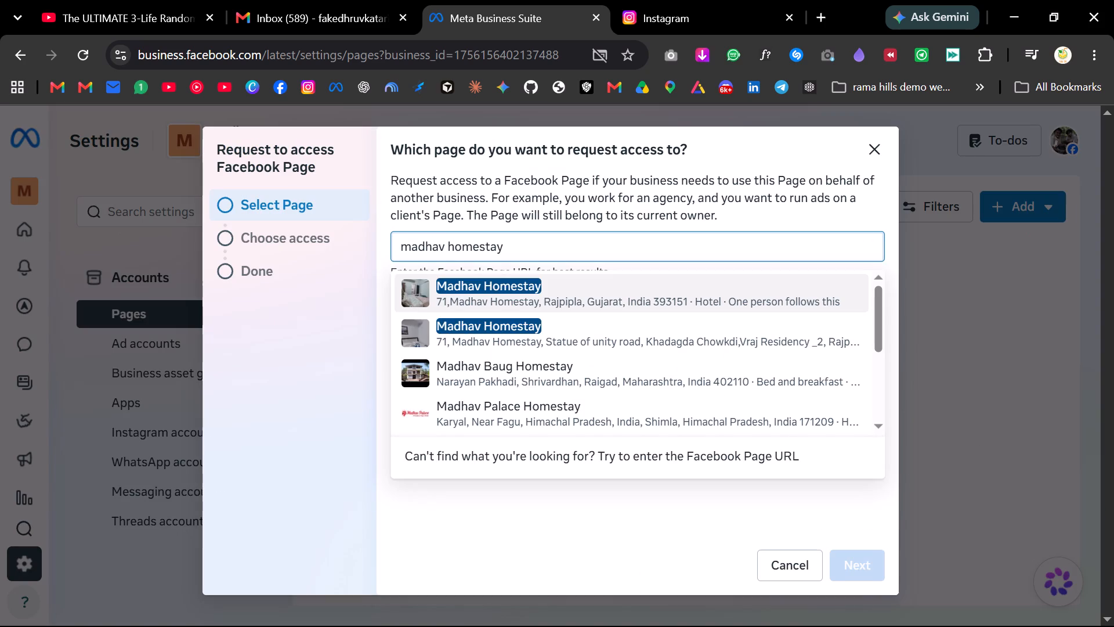
pyautogui.click(663, 298)
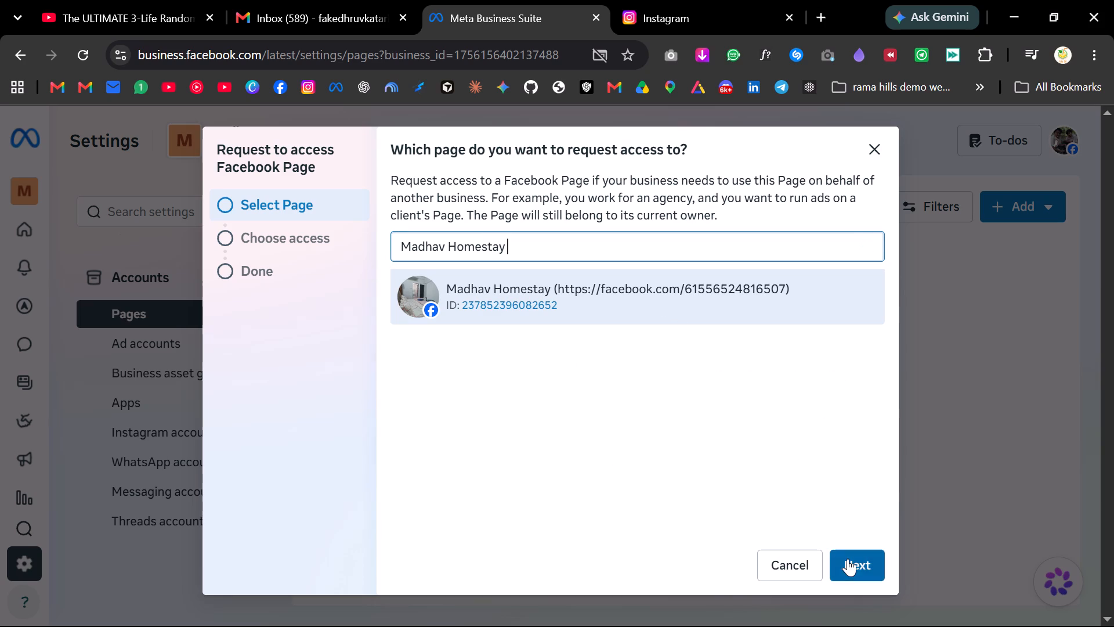
pyautogui.click(848, 558)
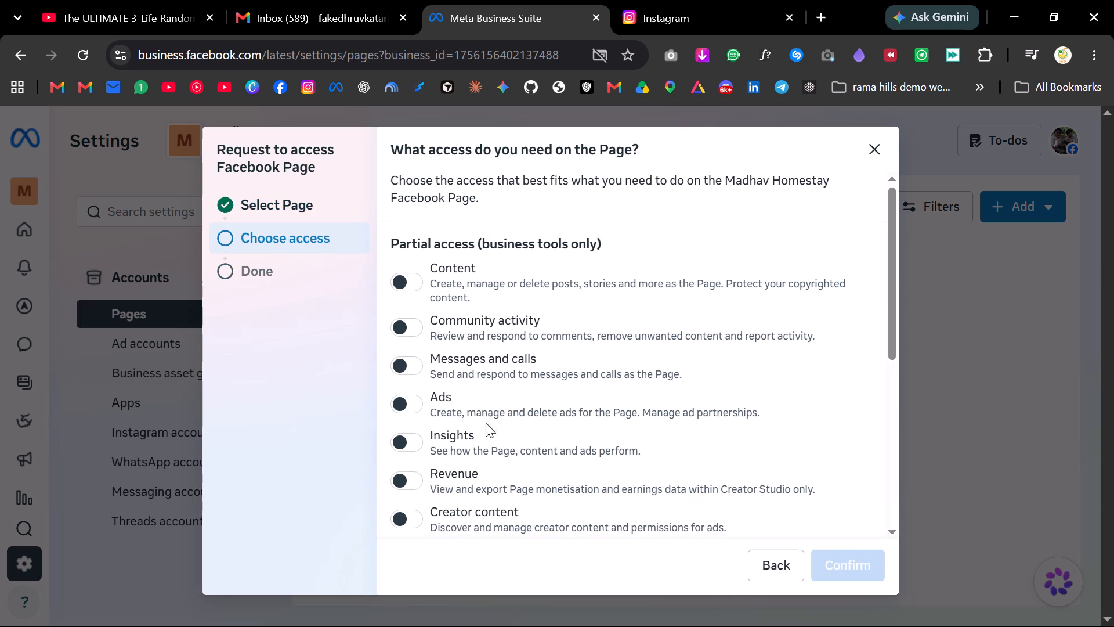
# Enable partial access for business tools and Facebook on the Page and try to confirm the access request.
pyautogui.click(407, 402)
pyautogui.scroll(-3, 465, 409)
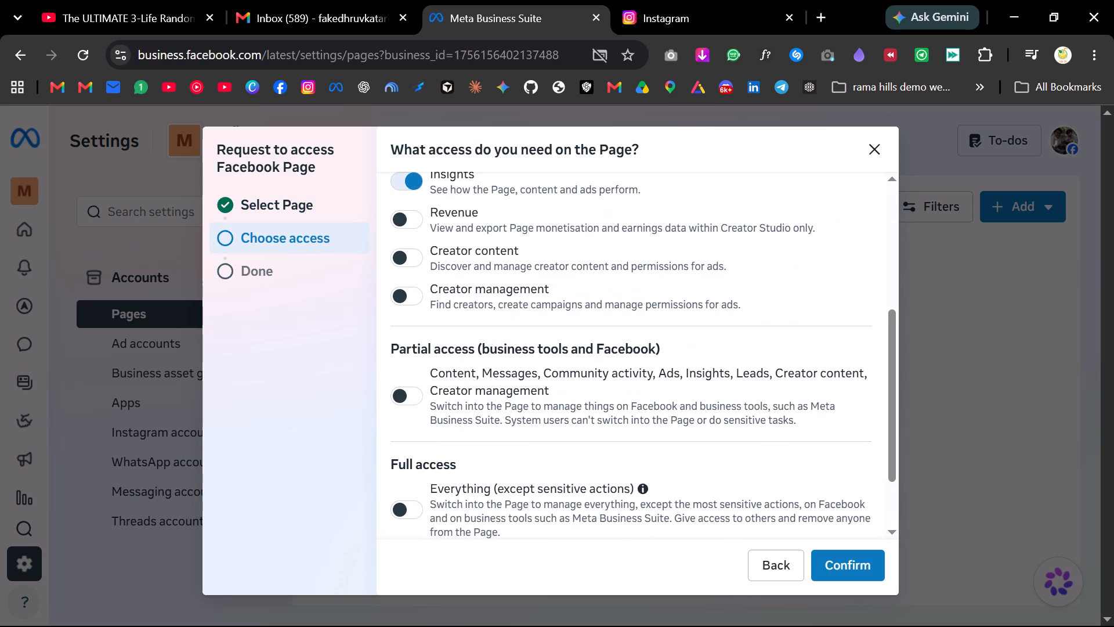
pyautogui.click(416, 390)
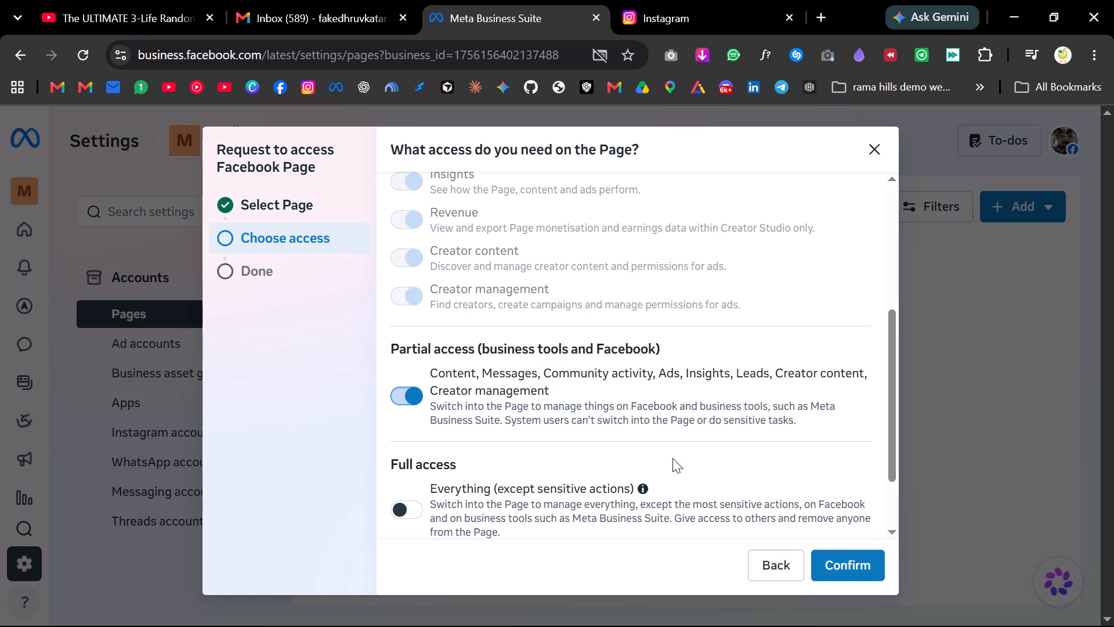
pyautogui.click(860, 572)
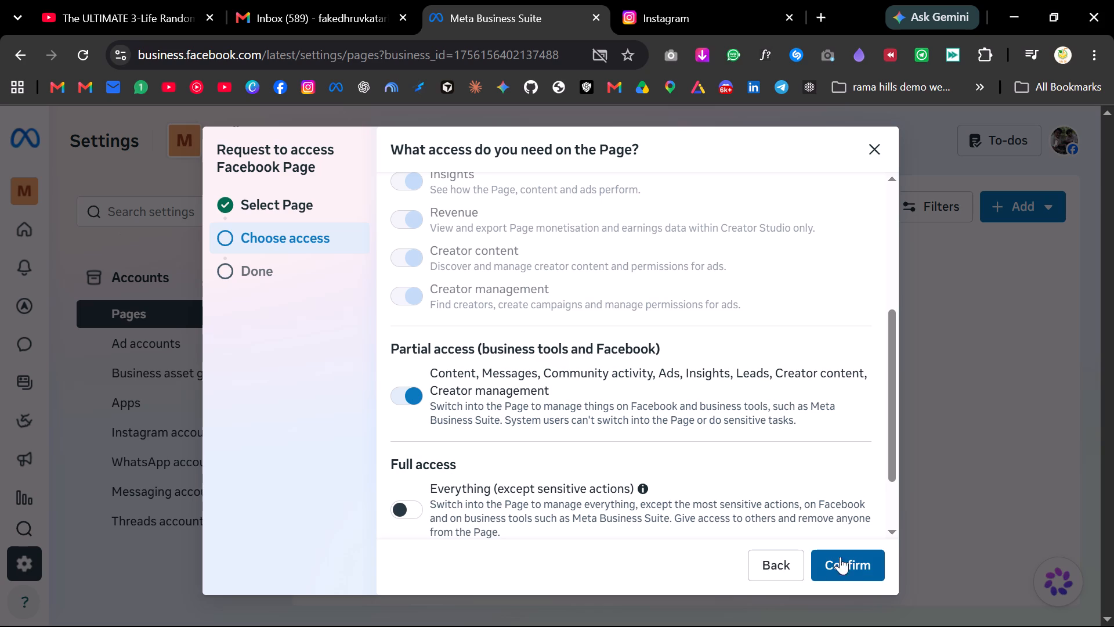
# Enable full access, Everything (except sensitive actions), for the Madhav Homestay Page and try to submit the request.
pyautogui.scroll(-4, 411, 492)
pyautogui.click(395, 416)
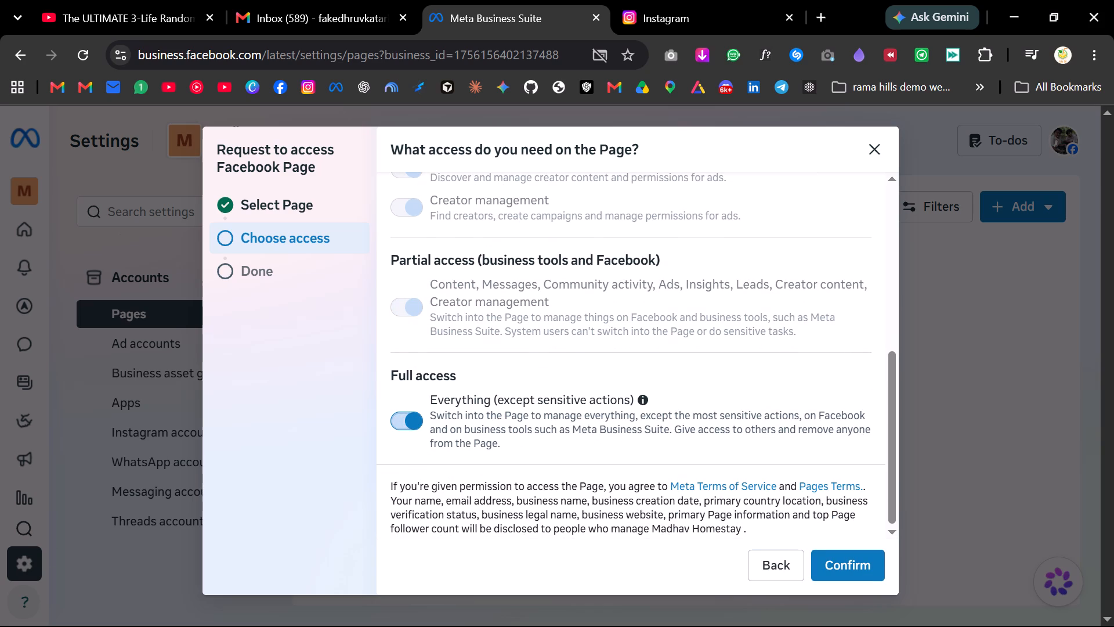
pyautogui.scroll(-5, 772, 511)
pyautogui.click(873, 557)
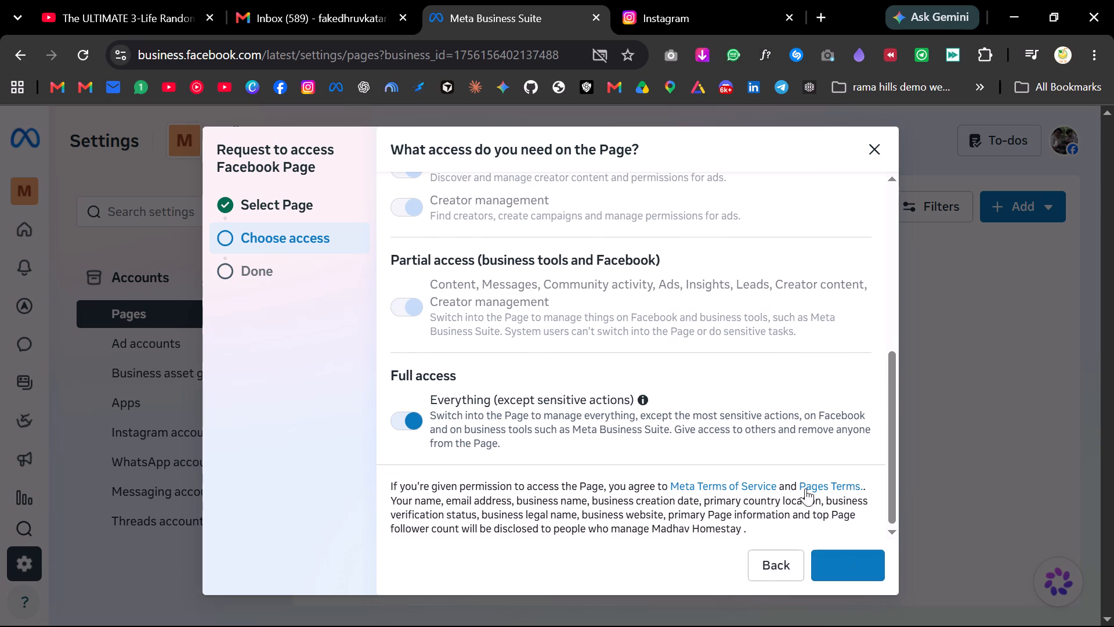
pyautogui.doubleClick(866, 554)
pyautogui.tripleClick(869, 555)
pyautogui.click(869, 556)
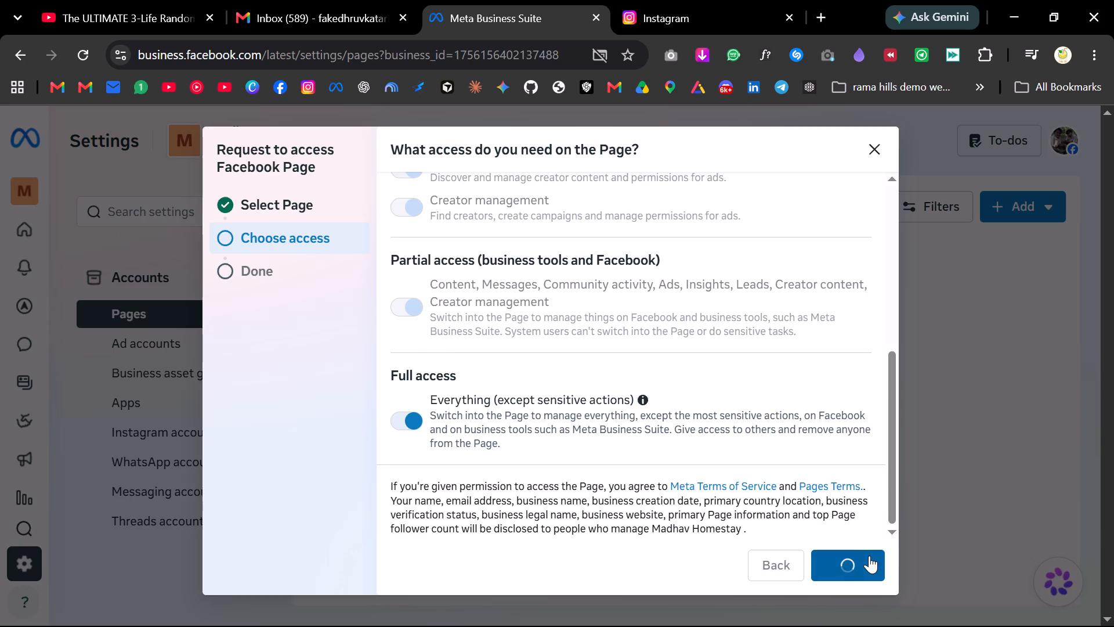
pyautogui.tripleClick(869, 556)
pyautogui.tripleClick(866, 556)
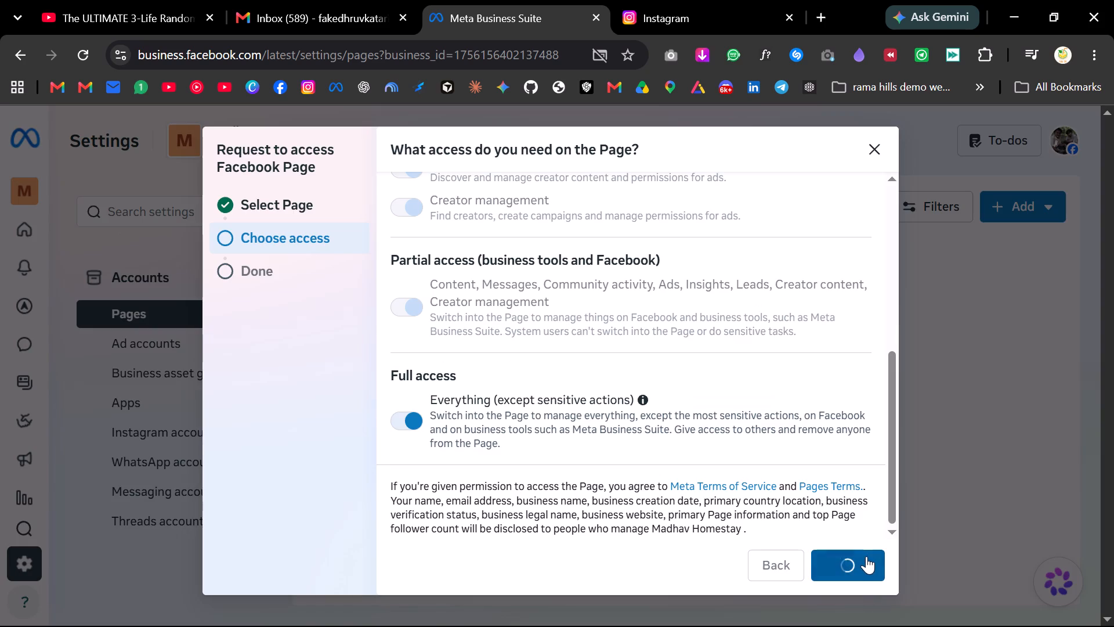
pyautogui.tripleClick(866, 556)
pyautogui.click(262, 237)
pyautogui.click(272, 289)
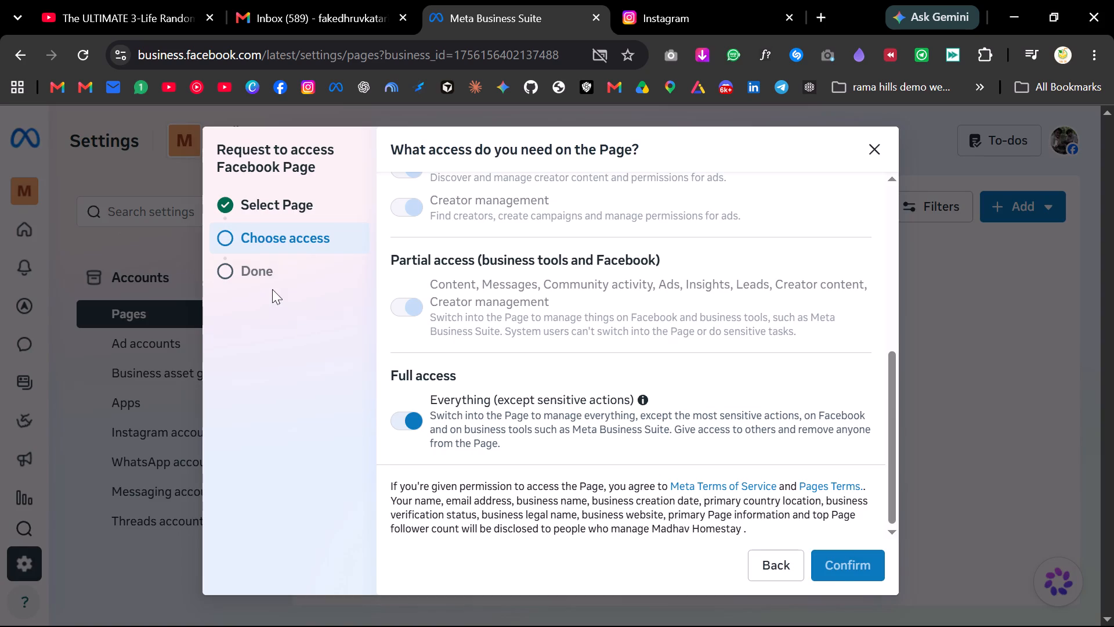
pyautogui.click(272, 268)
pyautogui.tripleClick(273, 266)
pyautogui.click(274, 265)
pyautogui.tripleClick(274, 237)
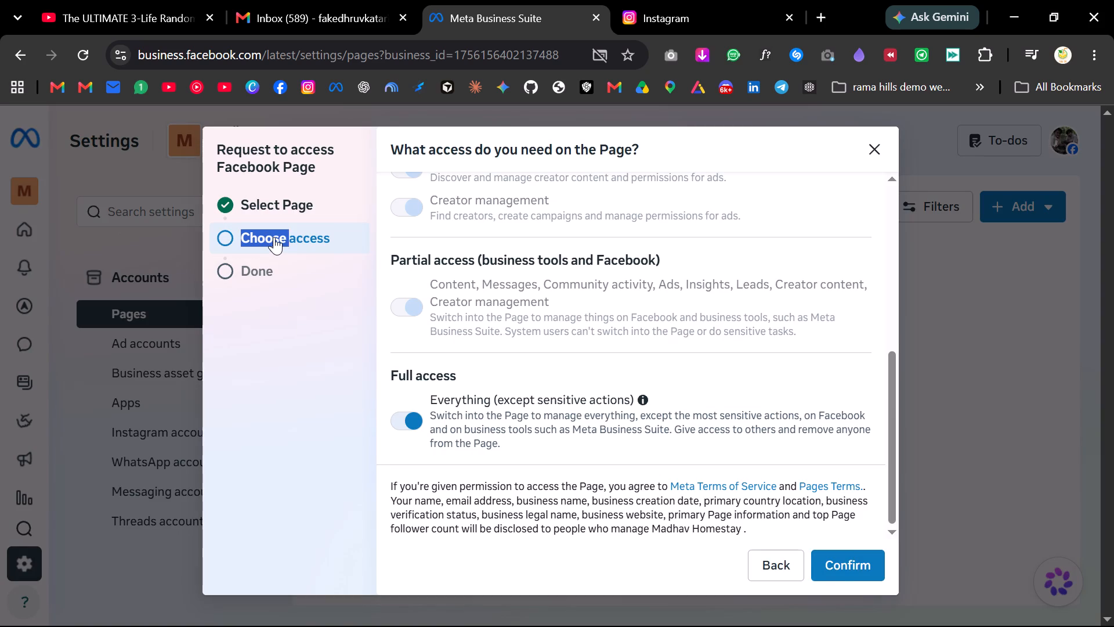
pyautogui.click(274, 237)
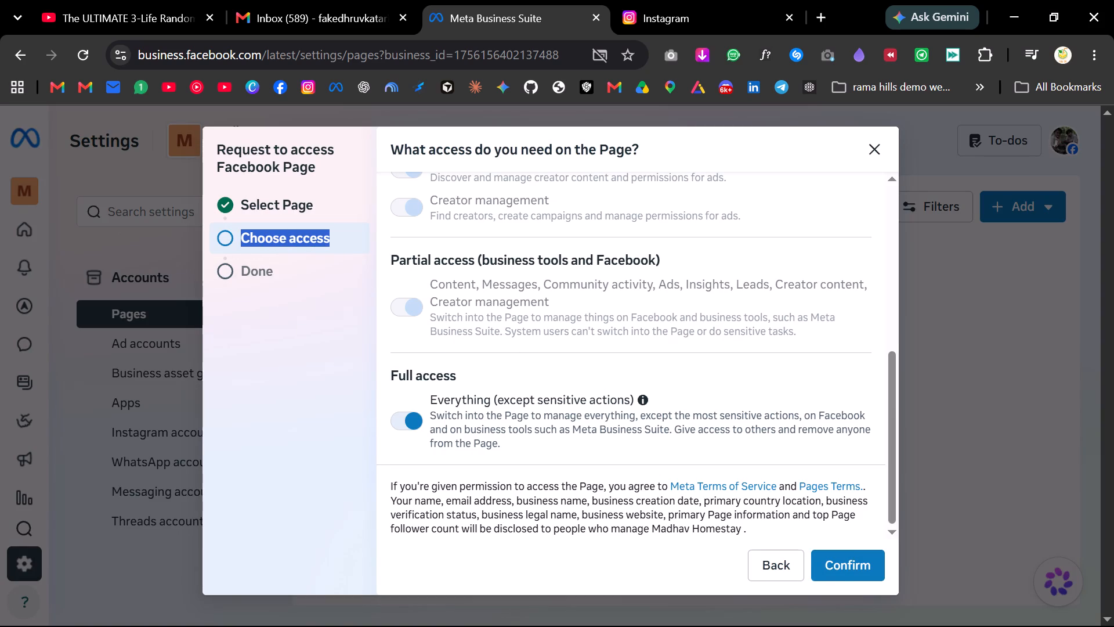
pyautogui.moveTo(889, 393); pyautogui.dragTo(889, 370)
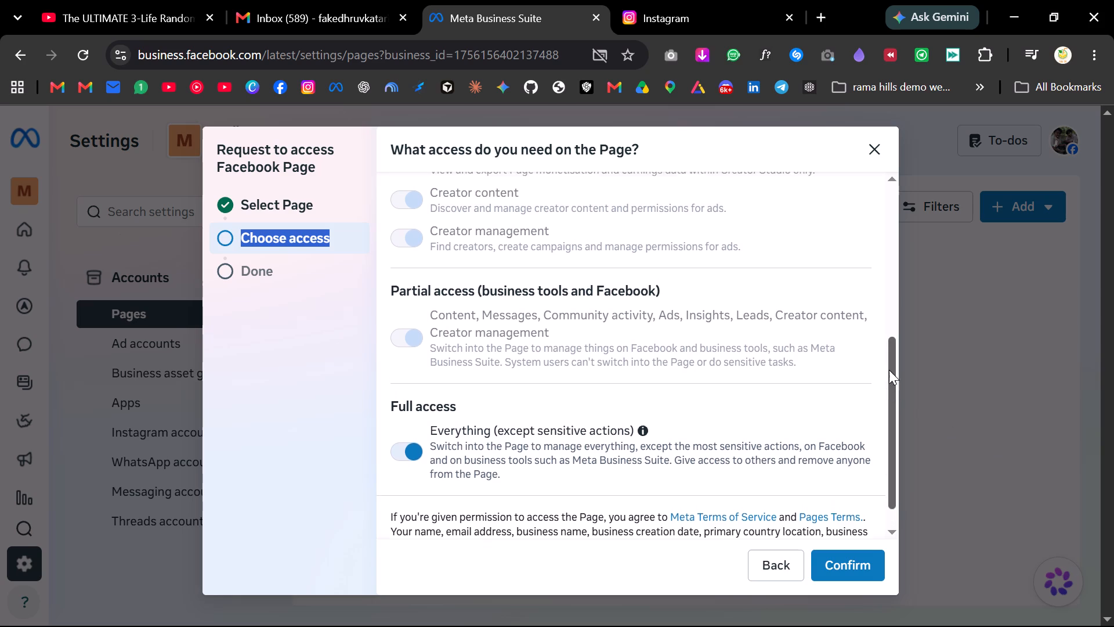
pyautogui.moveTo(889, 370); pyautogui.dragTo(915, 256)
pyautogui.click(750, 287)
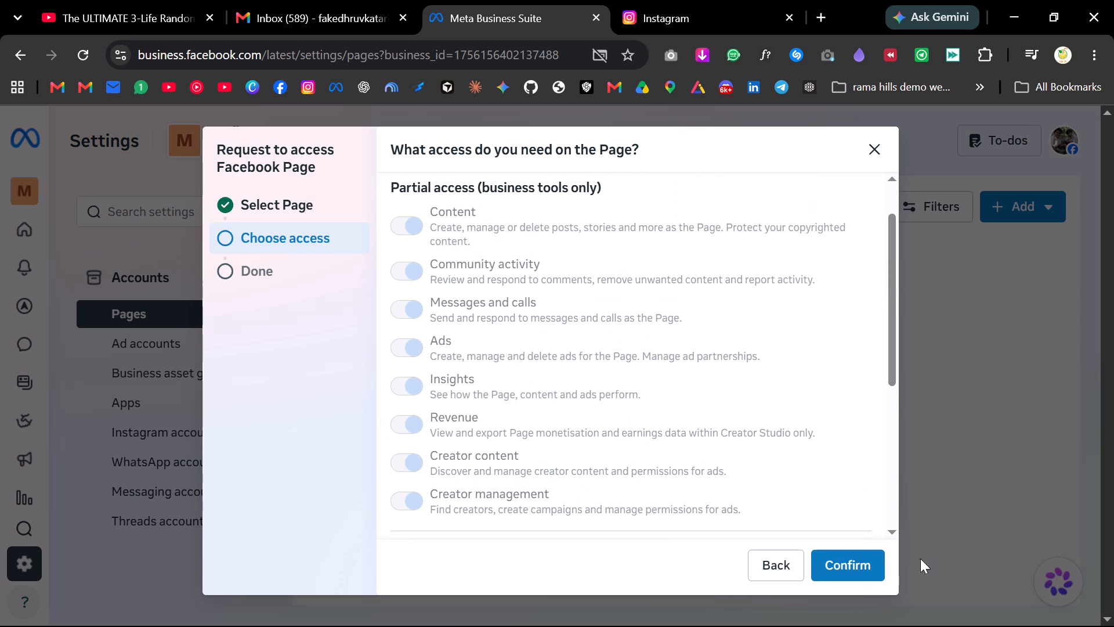
# Try to submit the access request for the Madhav Homestay Facebook Page with full access to everything except sensitive actions.
pyautogui.click(875, 576)
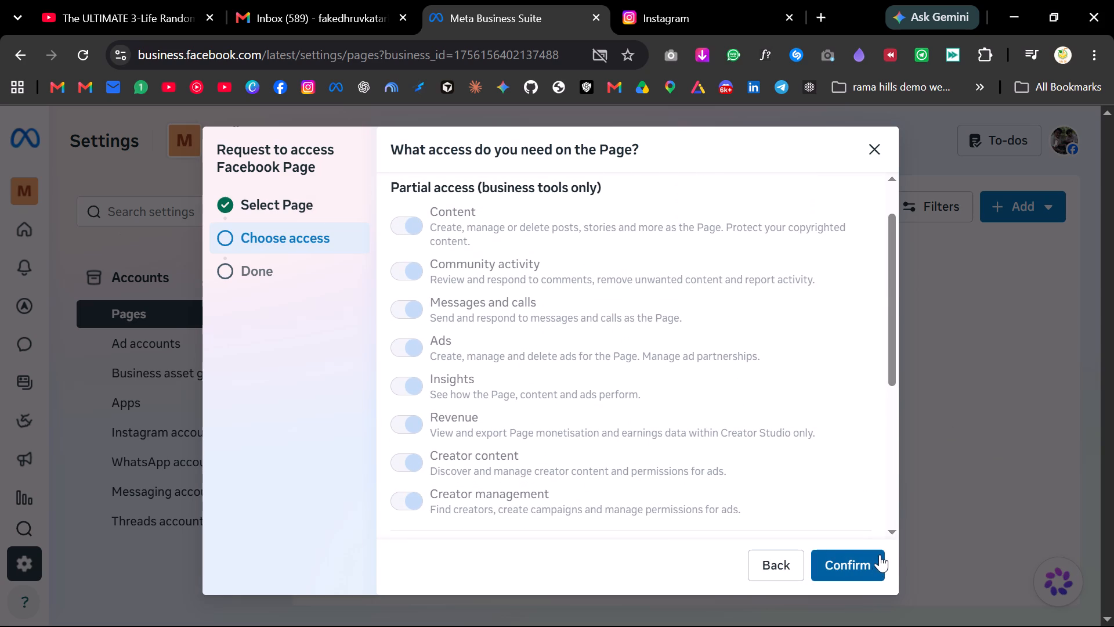
pyautogui.doubleClick(881, 550)
pyautogui.doubleClick(878, 551)
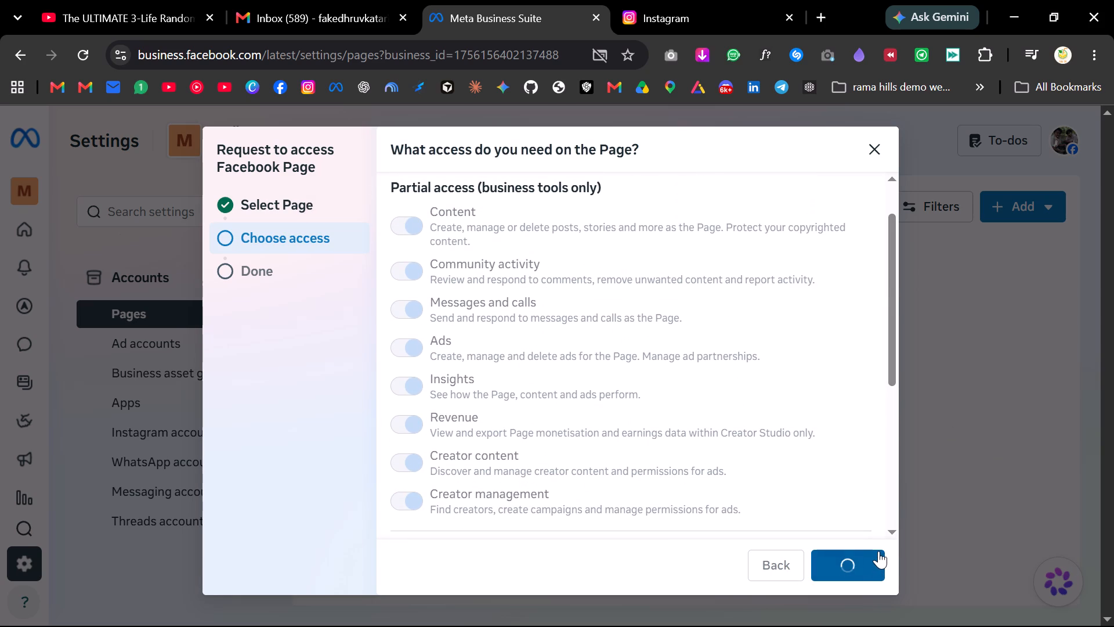
pyautogui.click(744, 396)
pyautogui.click(743, 406)
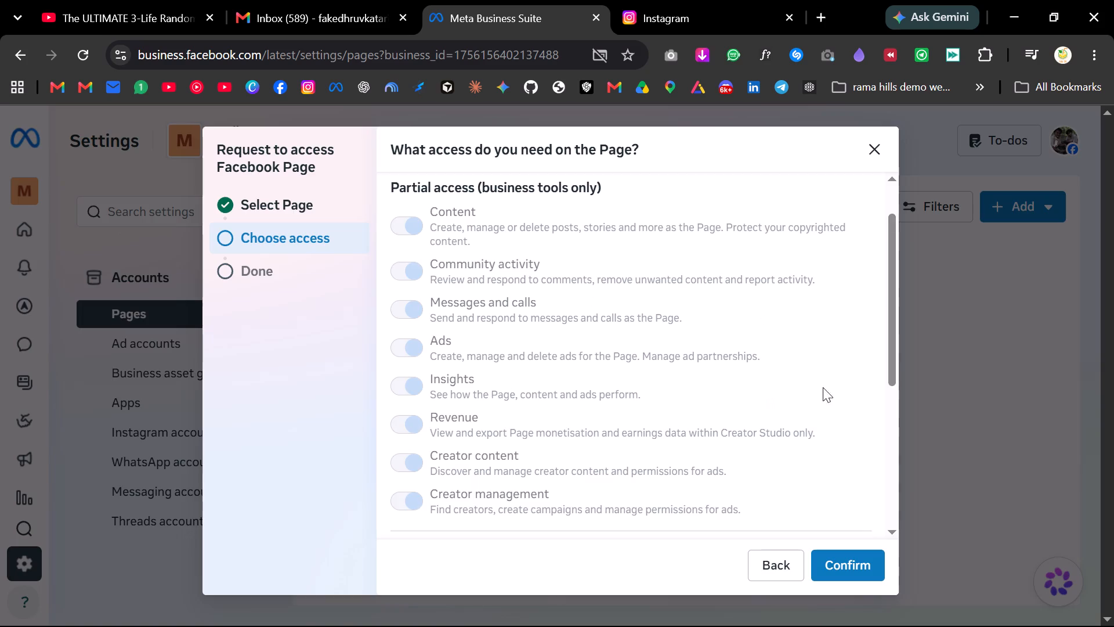
pyautogui.scroll(-7, 845, 367)
pyautogui.click(841, 566)
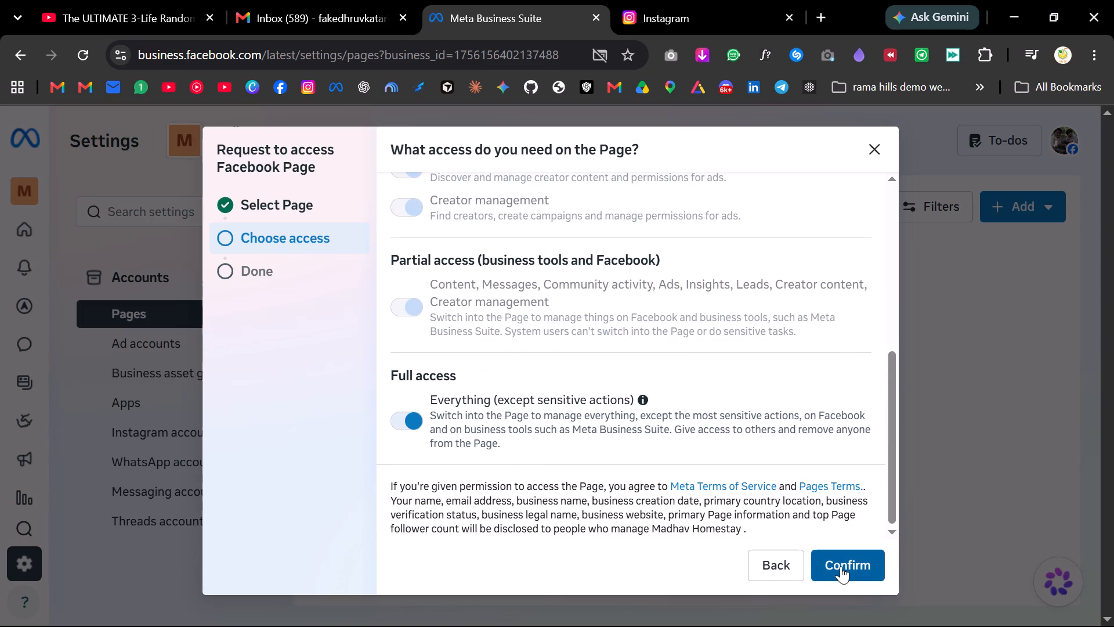
pyautogui.click(841, 566)
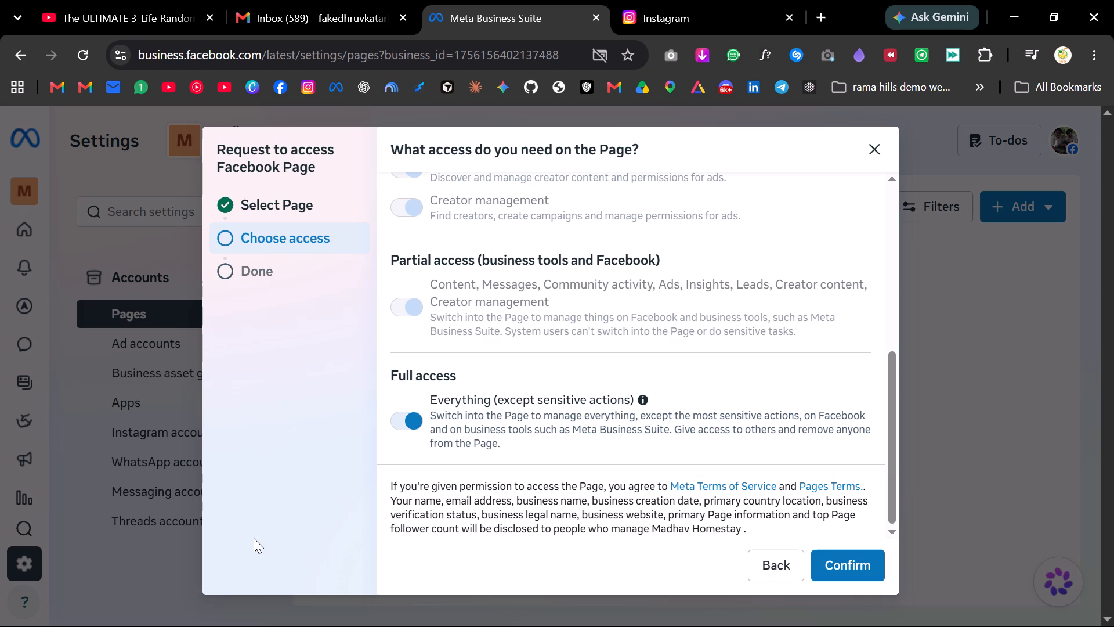
pyautogui.click(821, 558)
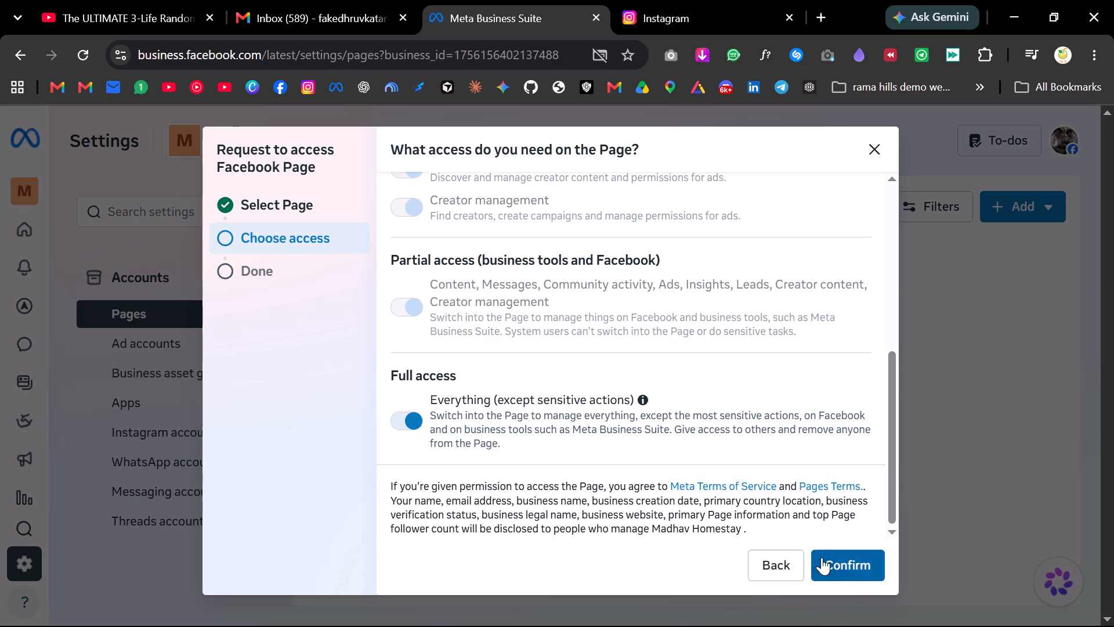
pyautogui.click(822, 557)
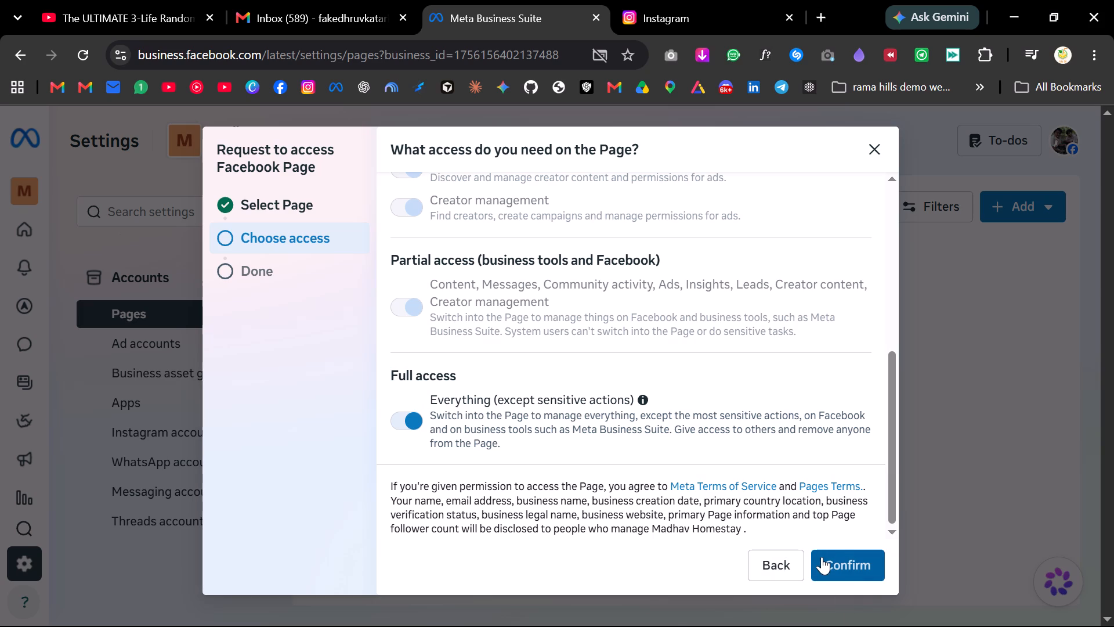
pyautogui.click(822, 558)
pyautogui.scroll(4, 1113, 418)
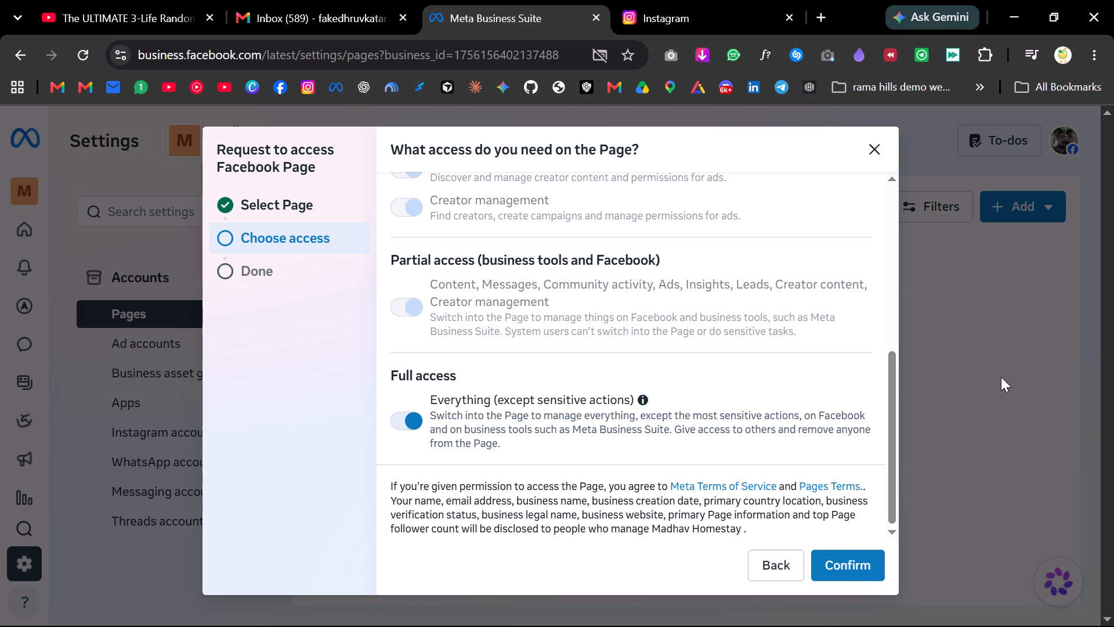
pyautogui.scroll(2, 1001, 377)
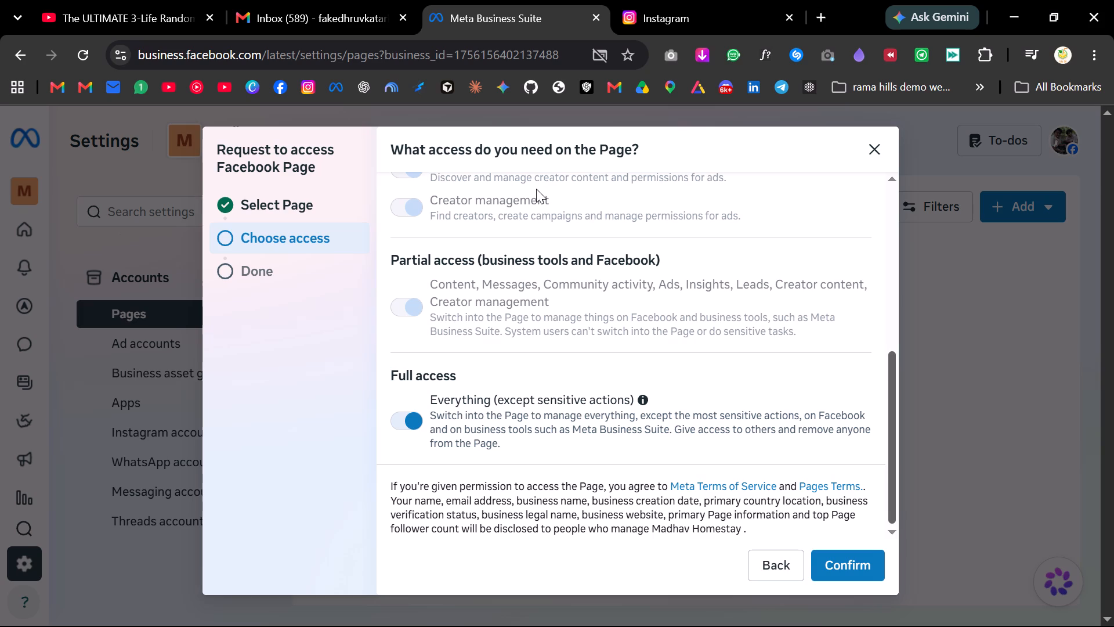
pyautogui.click(876, 567)
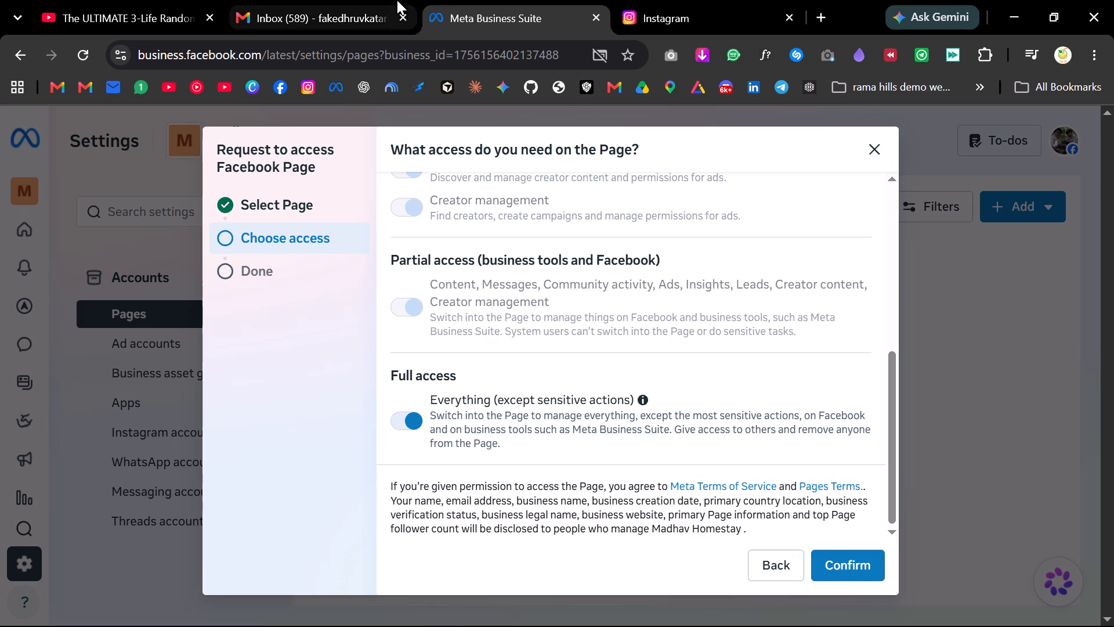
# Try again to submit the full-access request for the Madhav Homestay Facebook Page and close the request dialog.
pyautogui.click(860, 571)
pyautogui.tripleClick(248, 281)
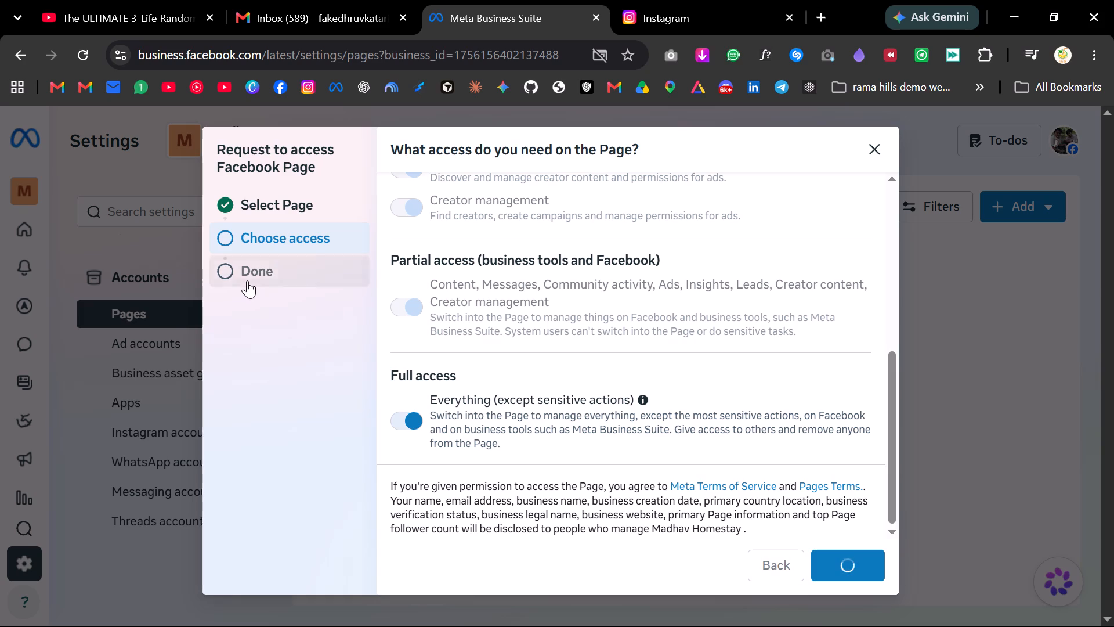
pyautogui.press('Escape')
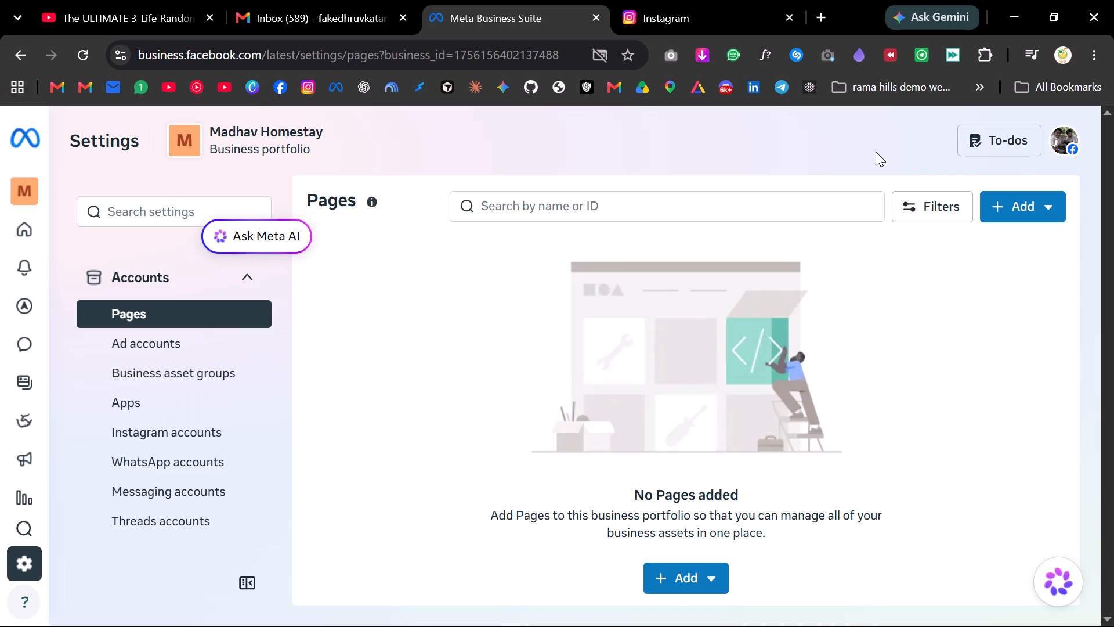